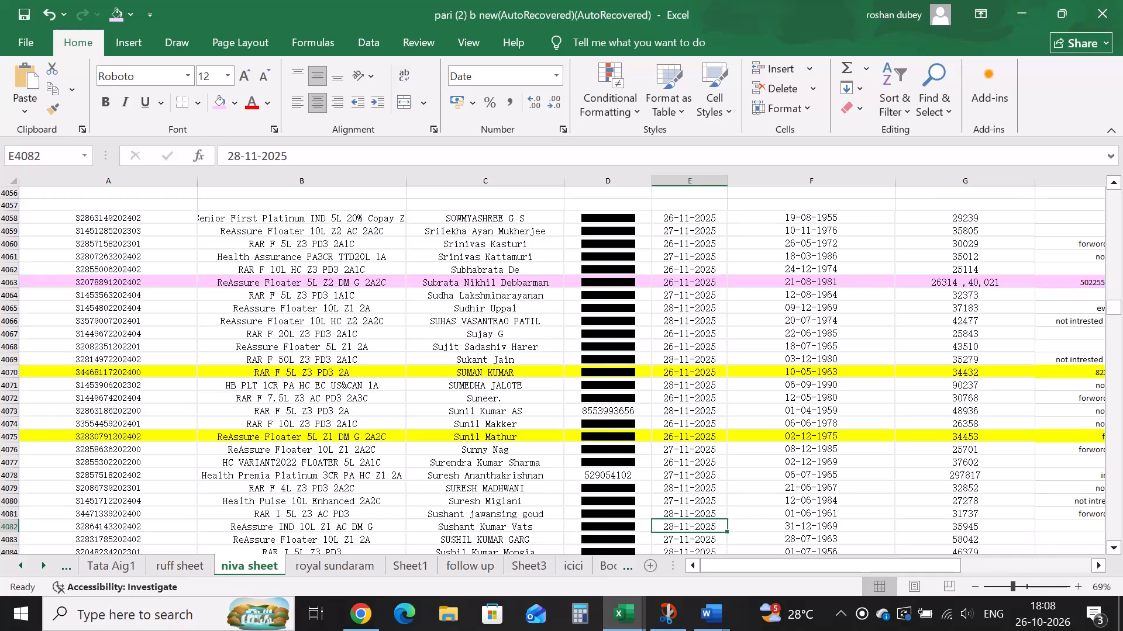
Examine the customer record in row 4082 of the niva sheet, including its plan, customer name, phone number and dates.
{"action": "key", "text": "Left"}
{"action": "key", "text": "Left"}
{"action": "key", "text": "Left"}
{"action": "key", "text": "Left"}
{"action": "key", "text": "Left"}
{"action": "key", "text": "Left"}
{"action": "key", "text": "Right"}
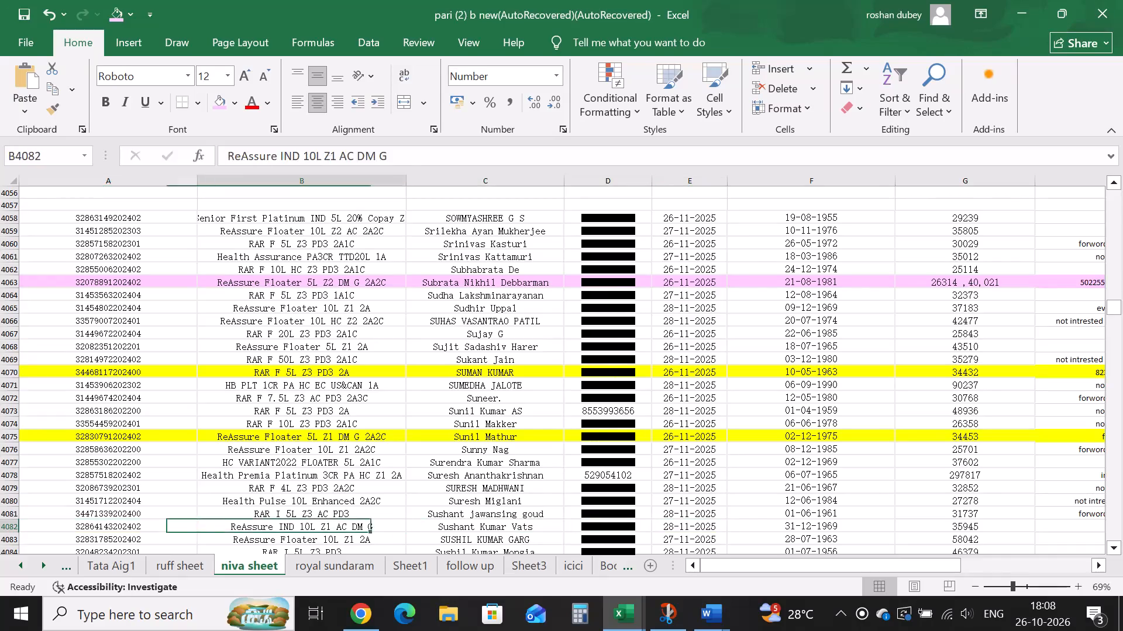
{"action": "key", "text": "Right"}
{"action": "key", "text": "Right"}
{"action": "key", "text": "Right"}
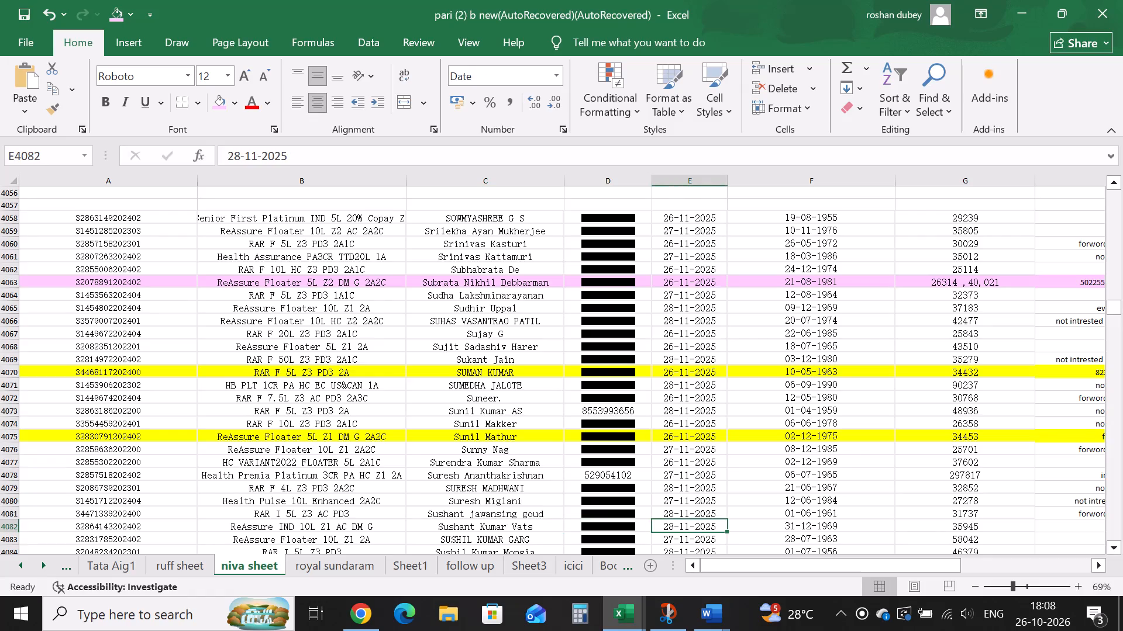
{"action": "key", "text": "Left"}
{"action": "key", "text": "Left"}
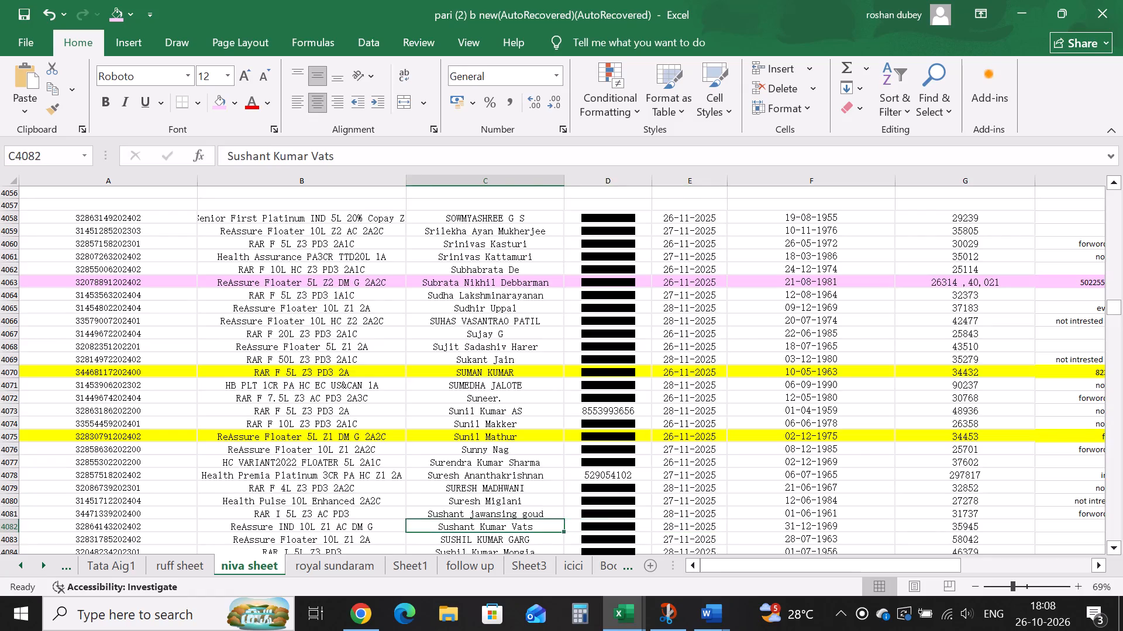
{"action": "key", "text": "Left"}
{"action": "key", "text": "Left"}
{"action": "key", "text": "Right"}
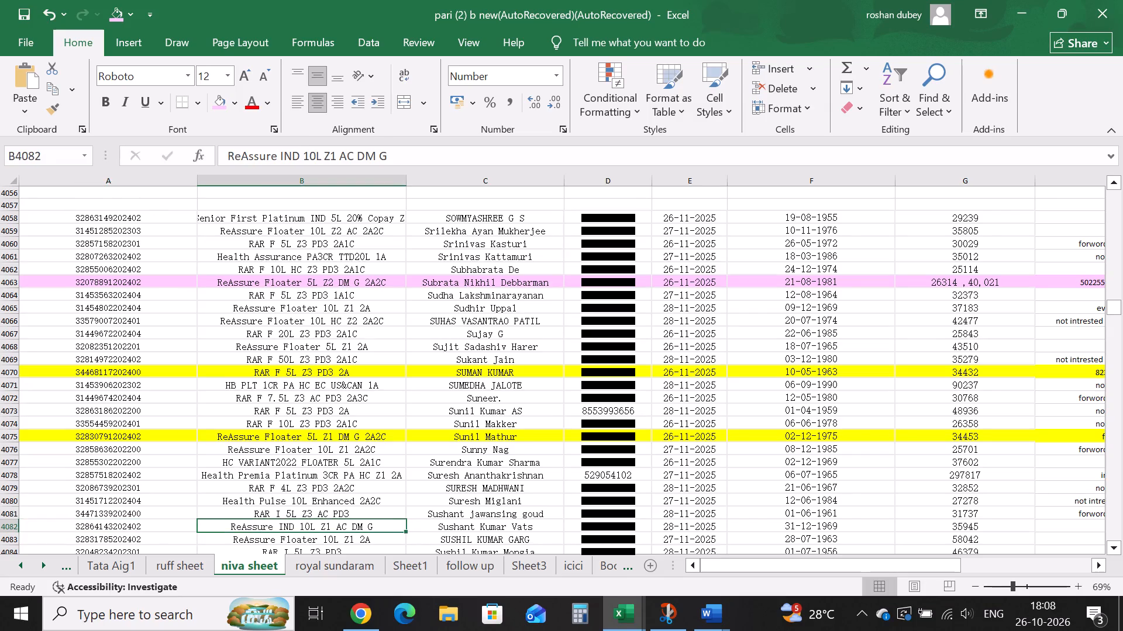
{"action": "key", "text": "Right"}
{"action": "key", "text": "Right"}
{"action": "key", "text": "Right"}
{"action": "key", "text": "Right"}
{"action": "key", "text": "Right"}
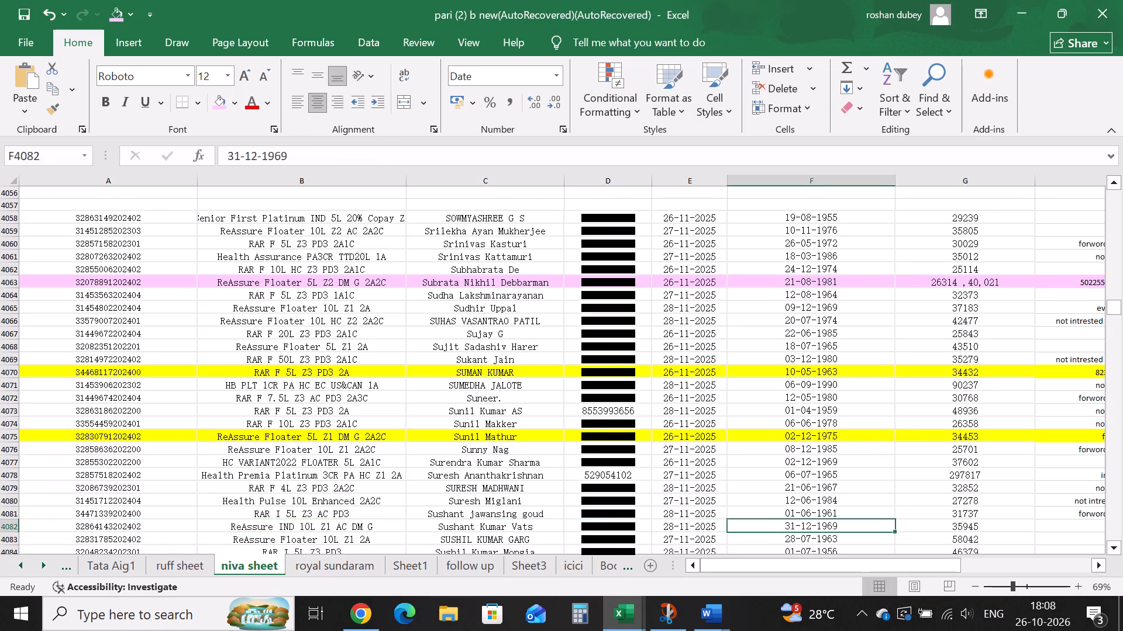
{"action": "key", "text": "Right"}
{"action": "key", "text": "Left"}
{"action": "key", "text": "Left"}
{"action": "key", "text": "Left"}
{"action": "key", "text": "Left"}
{"action": "key", "text": "Left"}
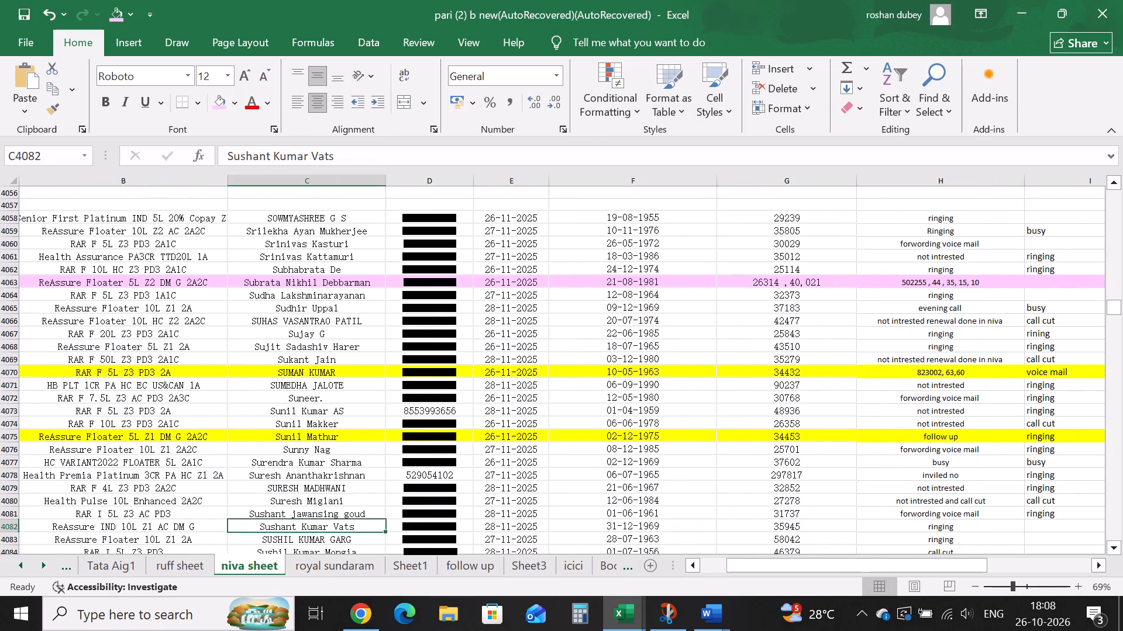
{"action": "key", "text": "Left"}
{"action": "key", "text": "Left"}
{"action": "key", "text": "Right"}
{"action": "key", "text": "Right"}
{"action": "key", "text": "Right"}
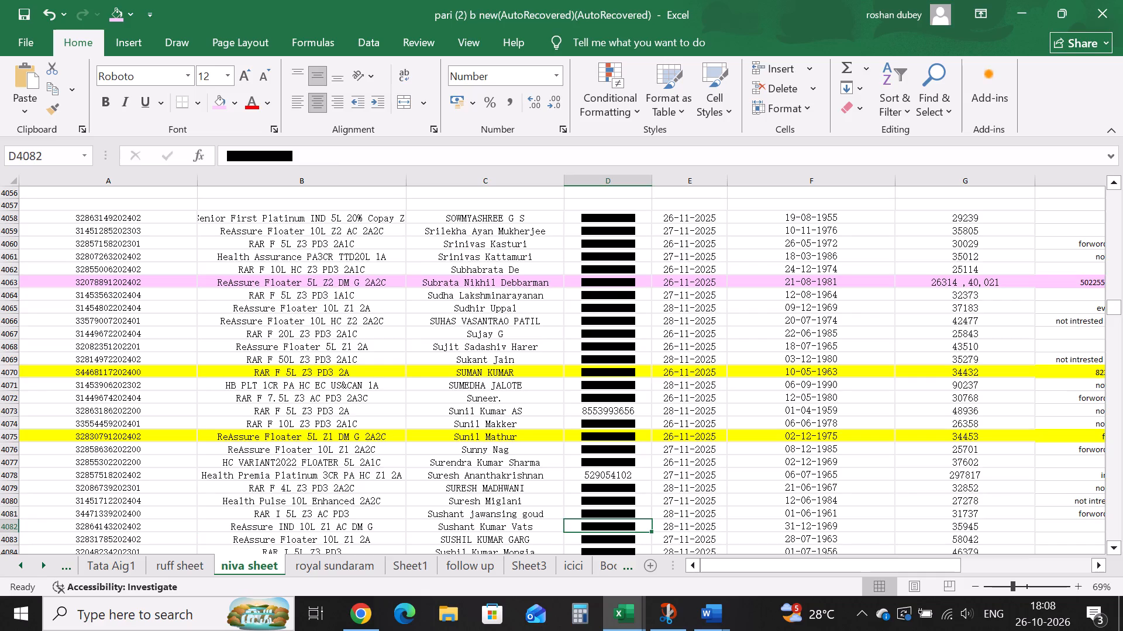
Enter the call status "ringing" in column I for the customer in row 4082.
{"action": "key", "text": "Right"}
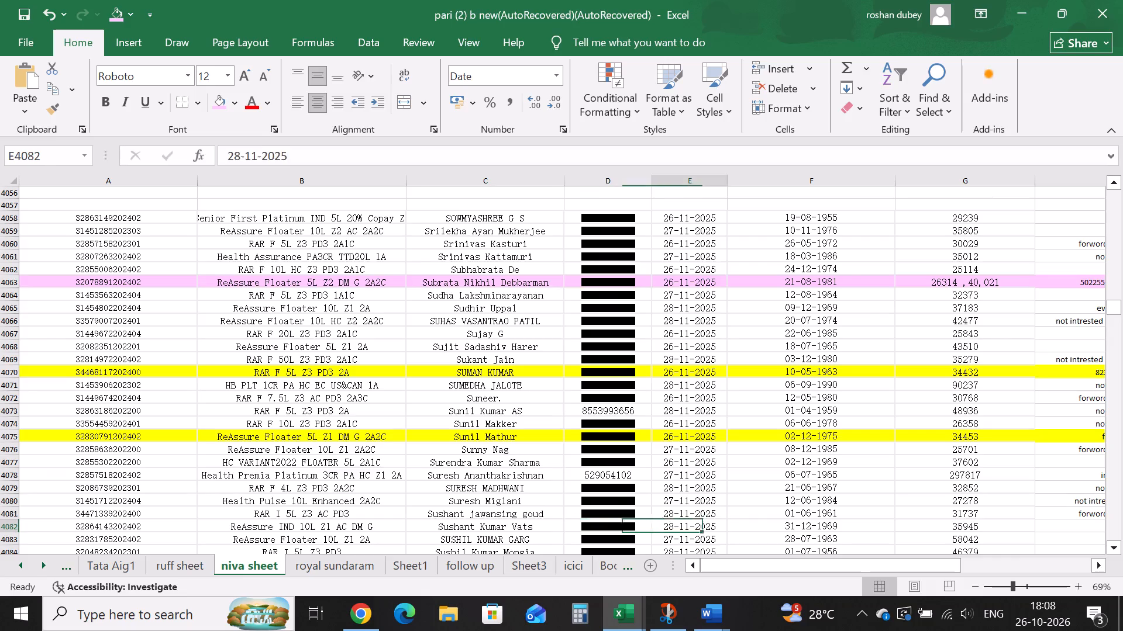
{"action": "key", "text": "Right"}
{"action": "key", "text": "Right"}
{"action": "key", "text": "Right"}
{"action": "key", "text": "Right"}
{"action": "type", "text": "ringing"}
{"action": "key", "text": "Return"}
Examine the customer record in row 4083, including the plan, customer name and phone number.
{"action": "key", "text": "Right"}
{"action": "key", "text": "Left"}
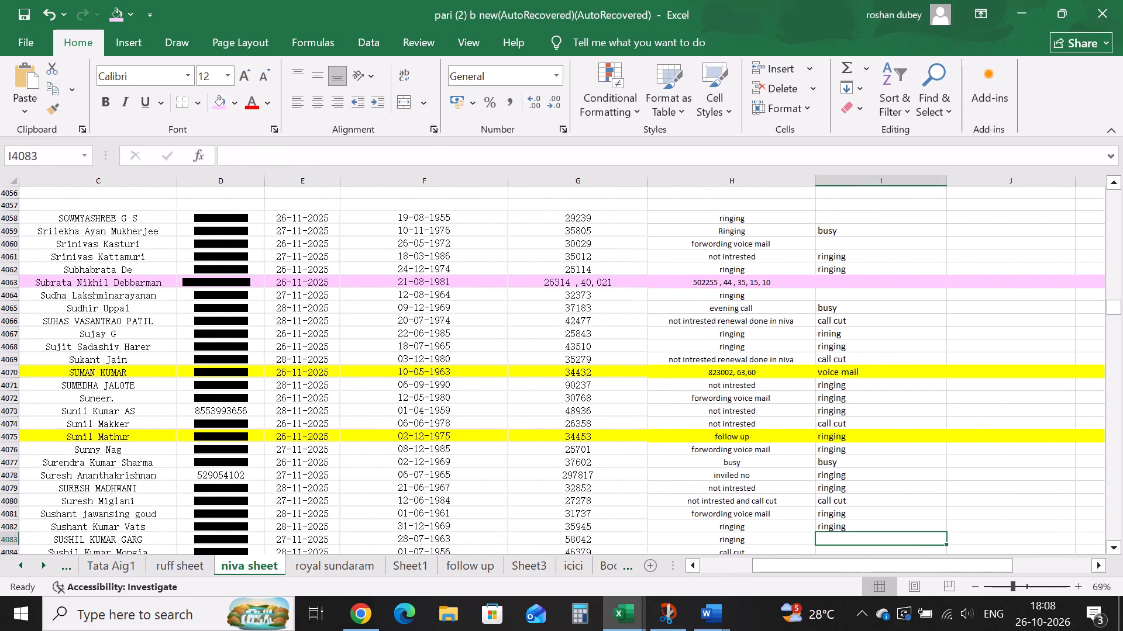
{"action": "key", "text": "Left"}
{"action": "key", "text": "Left"}
{"action": "key", "text": "Left"}
{"action": "key", "text": "Left"}
{"action": "key", "text": "Left"}
{"action": "key", "text": "Left"}
{"action": "key", "text": "Left"}
{"action": "key", "text": "Left"}
{"action": "key", "text": "Left"}
{"action": "key", "text": "Right"}
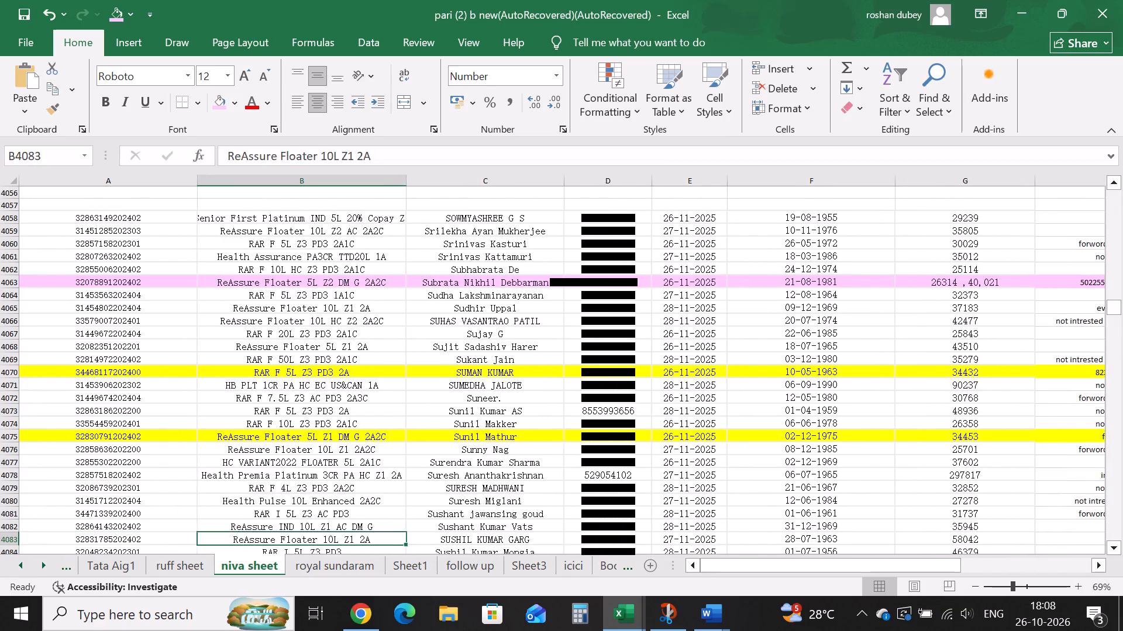
{"action": "key", "text": "Right"}
{"action": "key", "text": "Right"}
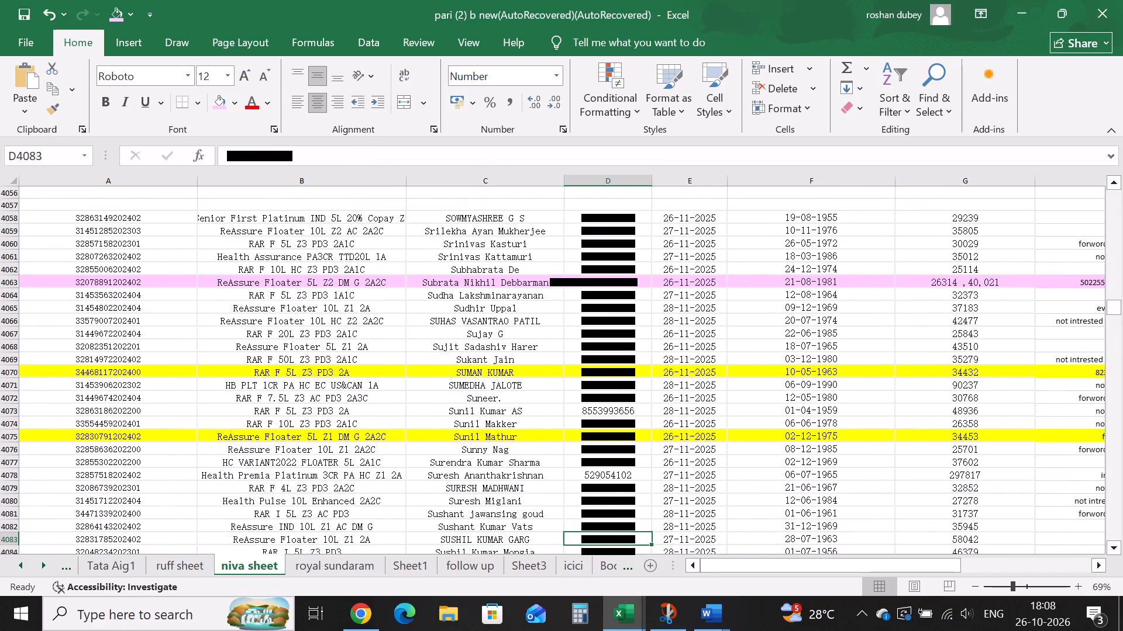
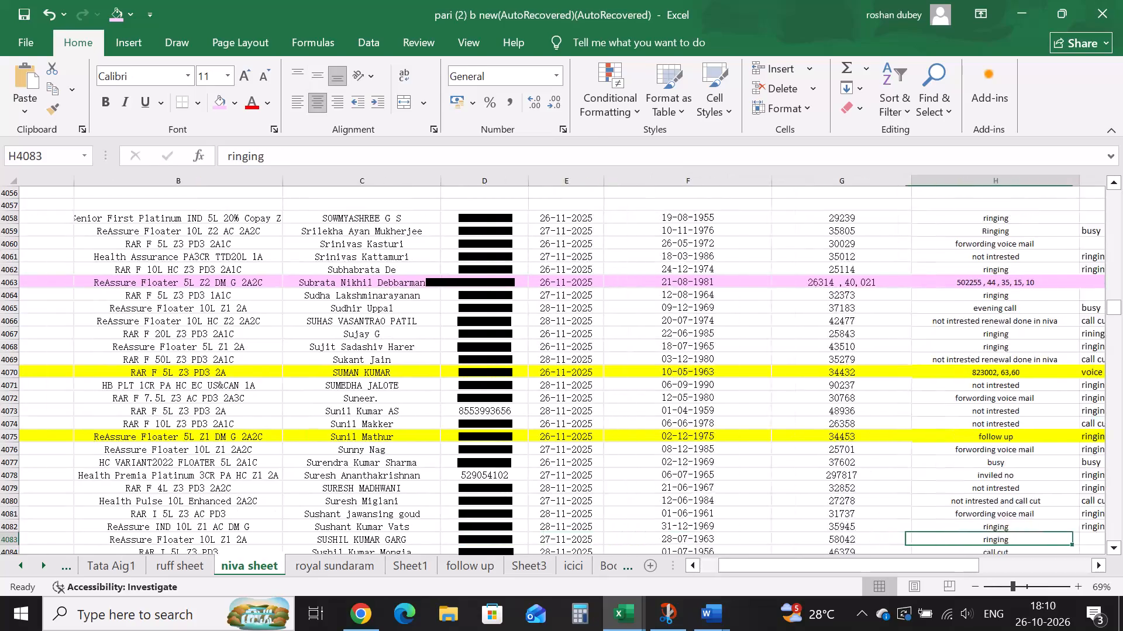
Examine the rest of the customer record in row 4083, from the plan and phone number to the earlier call status.
{"action": "key", "text": "Right"}
{"action": "key", "text": "Right"}
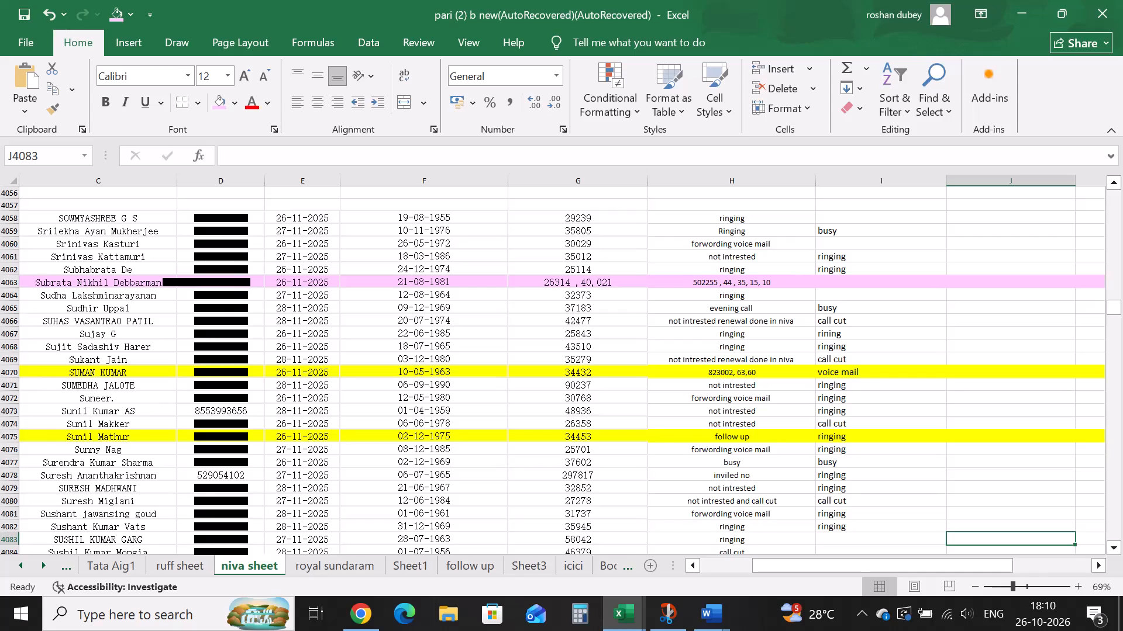
{"action": "key", "text": "Right"}
{"action": "key", "text": "Right"}
{"action": "key", "text": "Left"}
{"action": "key", "text": "Left"}
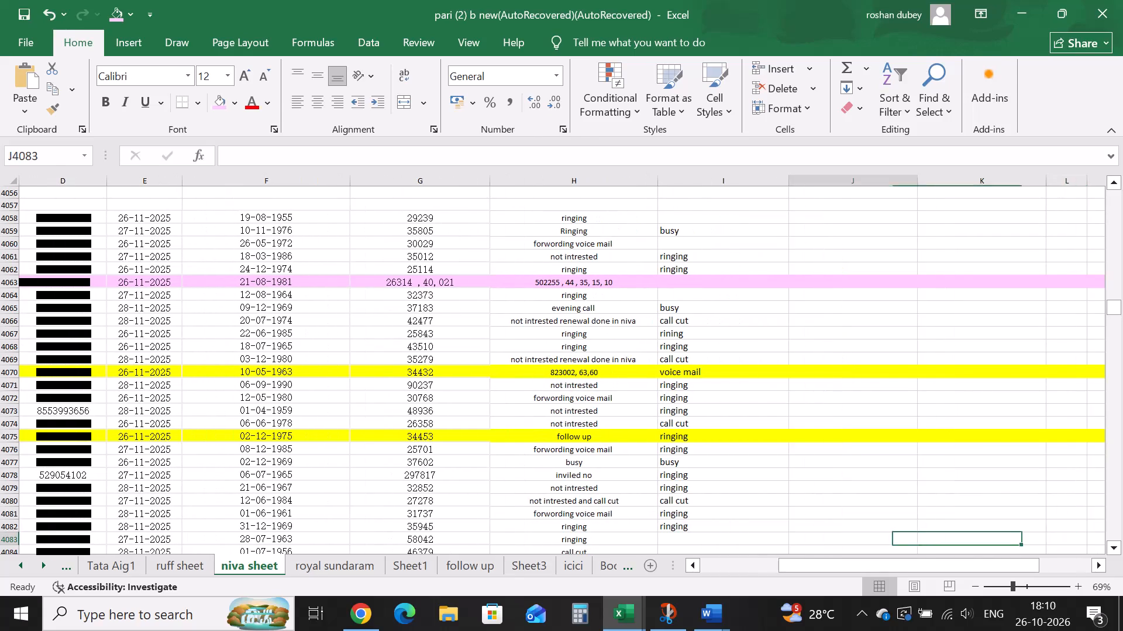
{"action": "key", "text": "Left"}
{"action": "key", "text": "Left"}
{"action": "key", "text": "Right"}
{"action": "key", "text": "Left"}
{"action": "key", "text": "Left"}
{"action": "key", "text": "Left"}
{"action": "key", "text": "Left"}
{"action": "key", "text": "Left"}
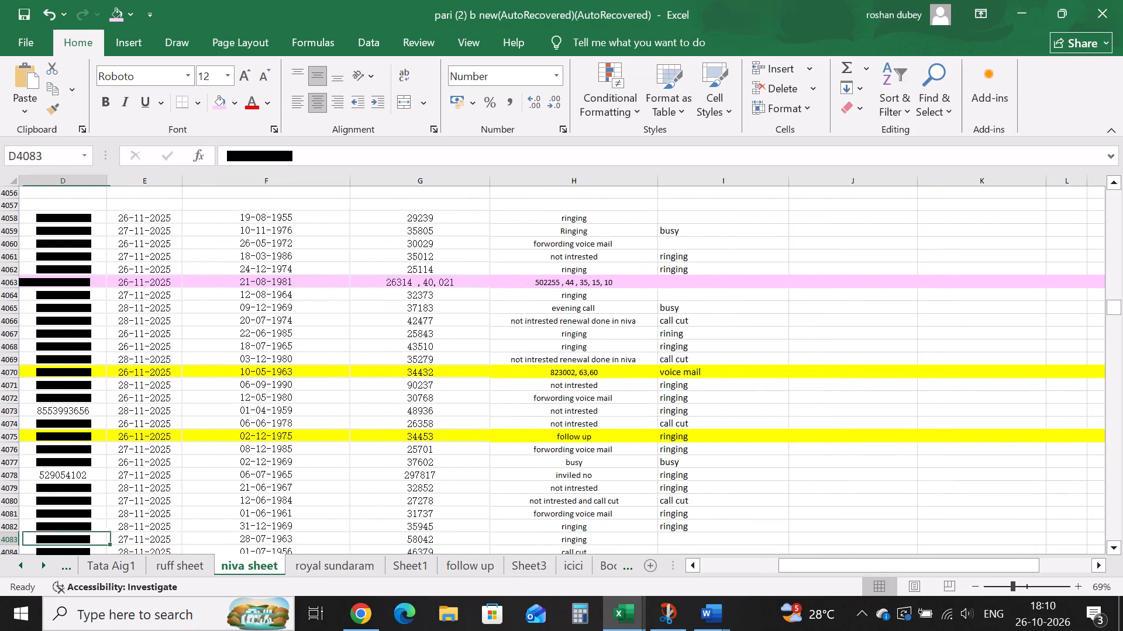
{"action": "key", "text": "Left"}
{"action": "key", "text": "Left"}
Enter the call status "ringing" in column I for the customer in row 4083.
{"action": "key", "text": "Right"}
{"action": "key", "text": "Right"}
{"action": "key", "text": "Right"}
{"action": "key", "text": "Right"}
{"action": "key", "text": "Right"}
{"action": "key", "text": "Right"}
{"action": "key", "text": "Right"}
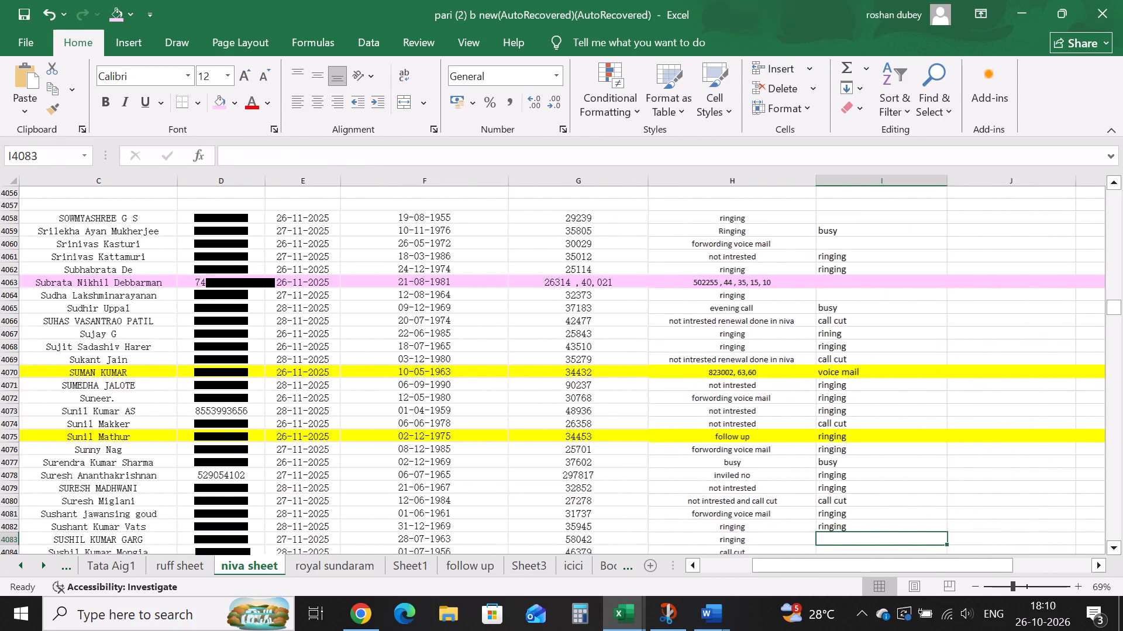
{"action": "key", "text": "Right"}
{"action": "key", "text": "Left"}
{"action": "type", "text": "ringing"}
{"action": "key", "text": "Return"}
Examine the customer record in row 4084, including its plan, phone number, dates and earlier call status.
{"action": "key", "text": "Left"}
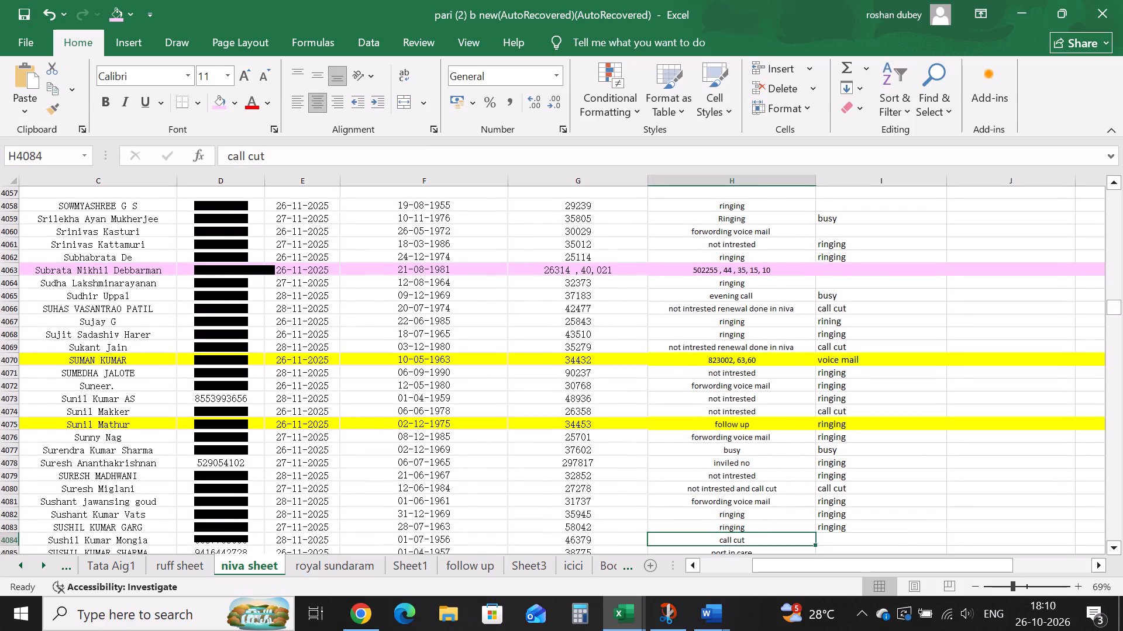
{"action": "key", "text": "Left"}
{"action": "key", "text": "Left"}
{"action": "key", "text": "Left"}
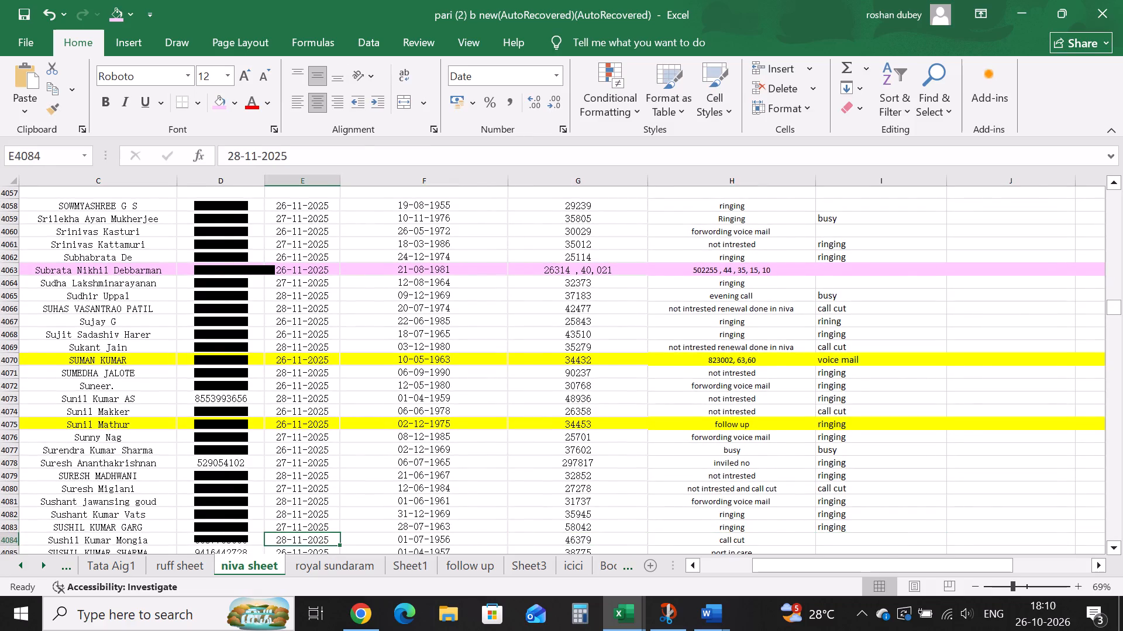
{"action": "key", "text": "Left"}
{"action": "key", "text": "Left"}
{"action": "key", "text": "Left"}
{"action": "key", "text": "Left"}
{"action": "key", "text": "Left"}
{"action": "key", "text": "Right"}
{"action": "key", "text": "Right"}
{"action": "key", "text": "Right"}
{"action": "key", "text": "Right"}
{"action": "key", "text": "Right"}
{"action": "key", "text": "Right"}
{"action": "key", "text": "Right"}
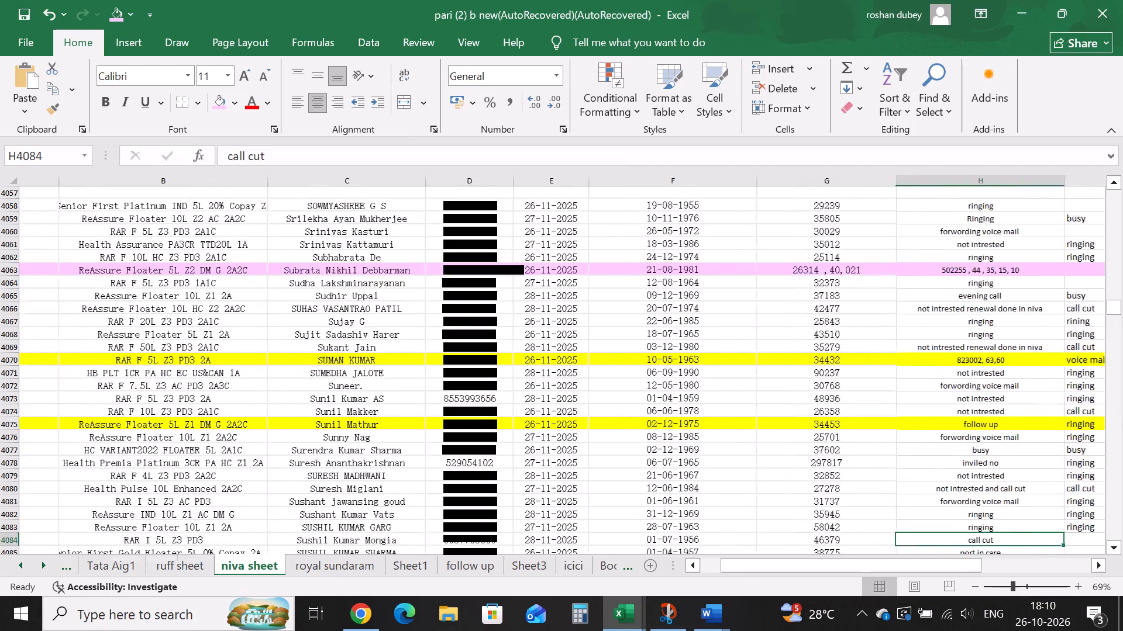
Replace the column I call status in row 4083 with "call cut".
{"action": "key", "text": "Right"}
{"action": "key", "text": "Up"}
{"action": "key", "text": "BackSpace"}
{"action": "type", "text": "call"}
{"action": "key", "text": "space"}
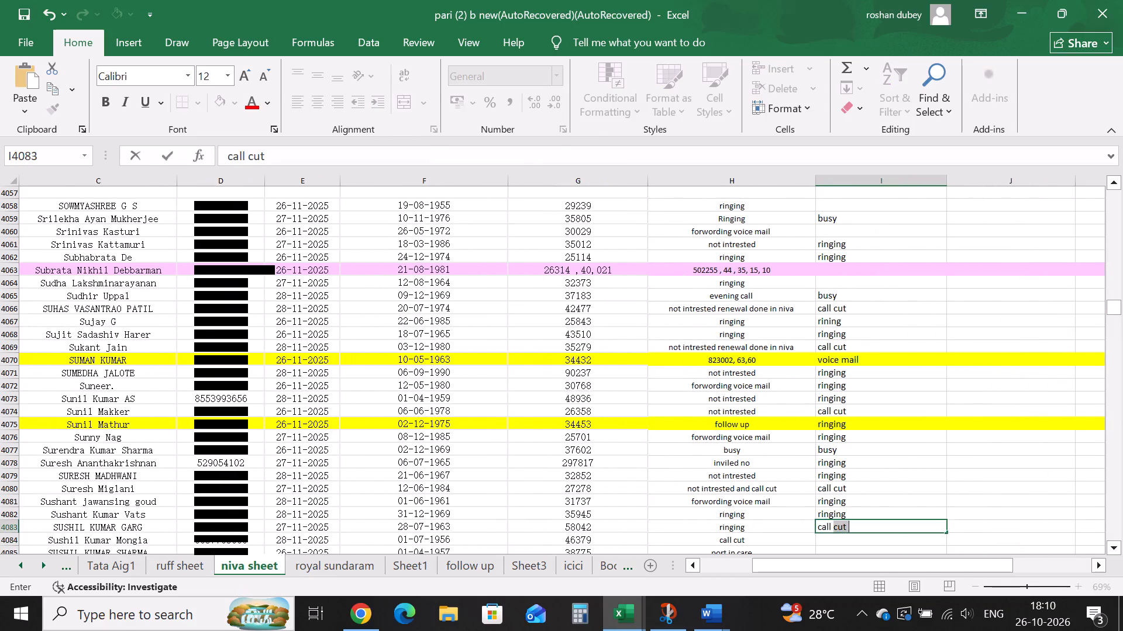
{"action": "key", "text": "Return"}
Examine the customer record in row 4084 from the earlier call status and dates back to column A.
{"action": "key", "text": "Left"}
{"action": "key", "text": "Left"}
{"action": "key", "text": "Left"}
{"action": "key", "text": "Left"}
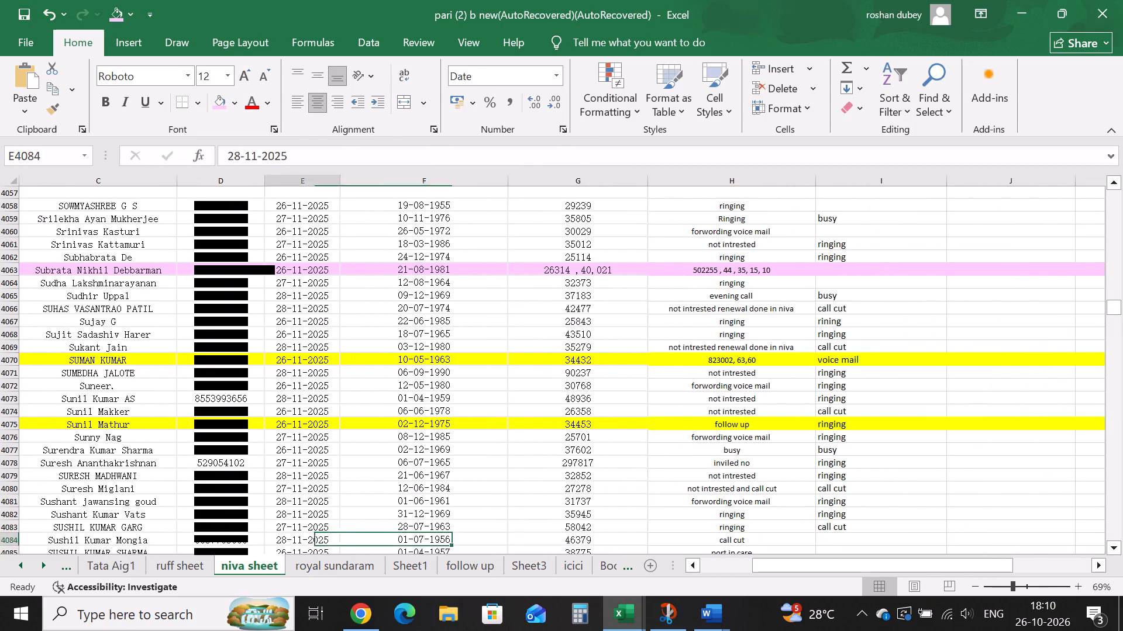
{"action": "key", "text": "Left"}
{"action": "key", "text": "Right"}
{"action": "key", "text": "Right"}
{"action": "key", "text": "Right"}
{"action": "key", "text": "Right"}
{"action": "key", "text": "Right"}
{"action": "key", "text": "Left"}
{"action": "key", "text": "Left"}
{"action": "key", "text": "Left"}
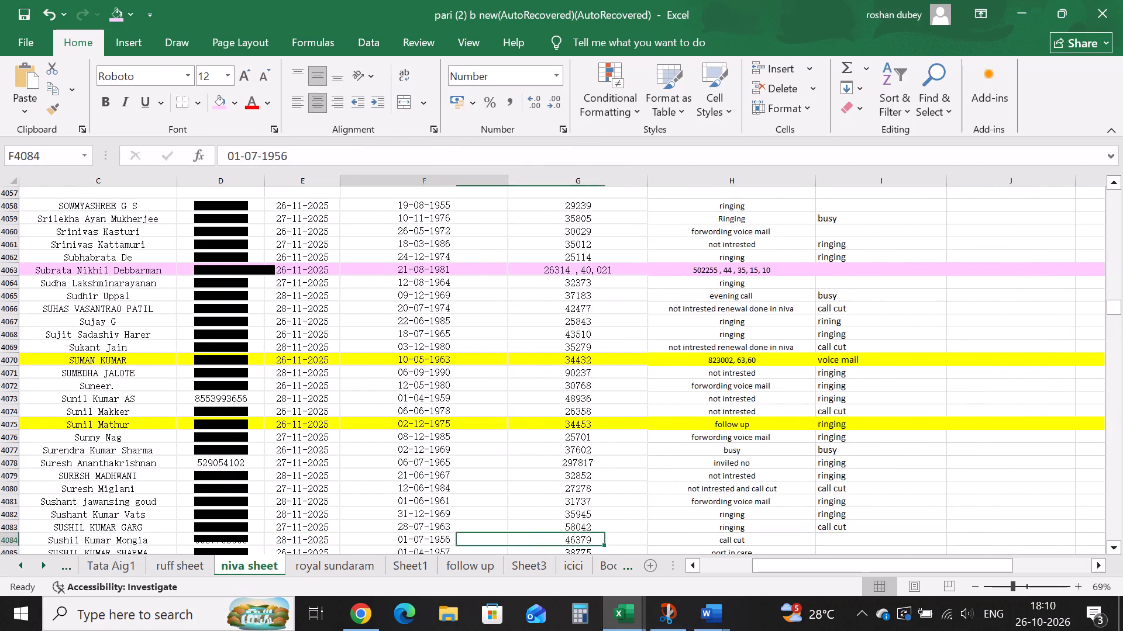
{"action": "key", "text": "Left"}
{"action": "key", "text": "Left"}
{"action": "key", "text": "Left"}
{"action": "key", "text": "Left"}
{"action": "key", "text": "Left"}
{"action": "key", "text": "Left"}
{"action": "key", "text": "Left"}
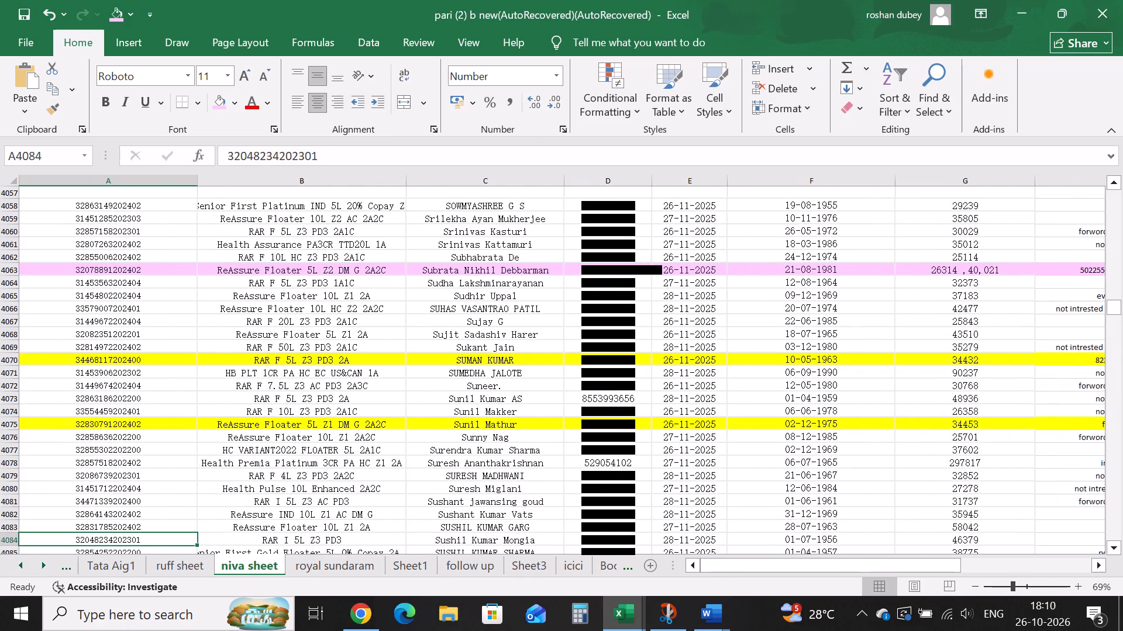
{"action": "key", "text": "Left"}
{"action": "key", "text": "Left"}
{"action": "key", "text": "Left"}
Recheck the customer record in row 4084, covering the plan, customer name, phone number, dates and earlier call status.
{"action": "key", "text": "Right"}
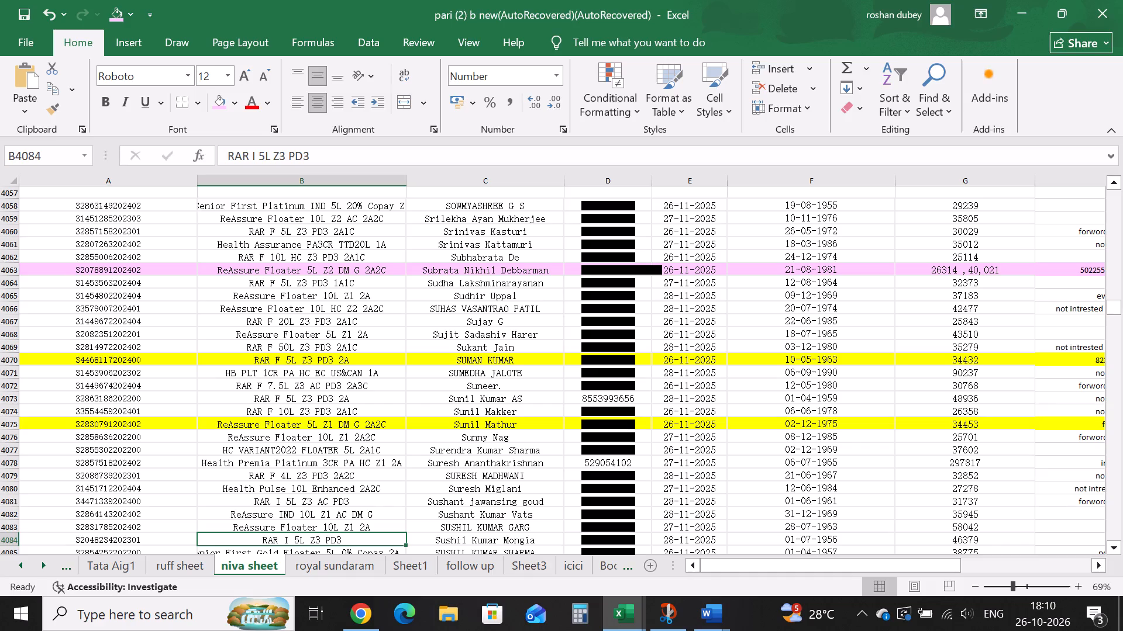
{"action": "key", "text": "Right"}
{"action": "key", "text": "Right"}
{"action": "key", "text": "Right"}
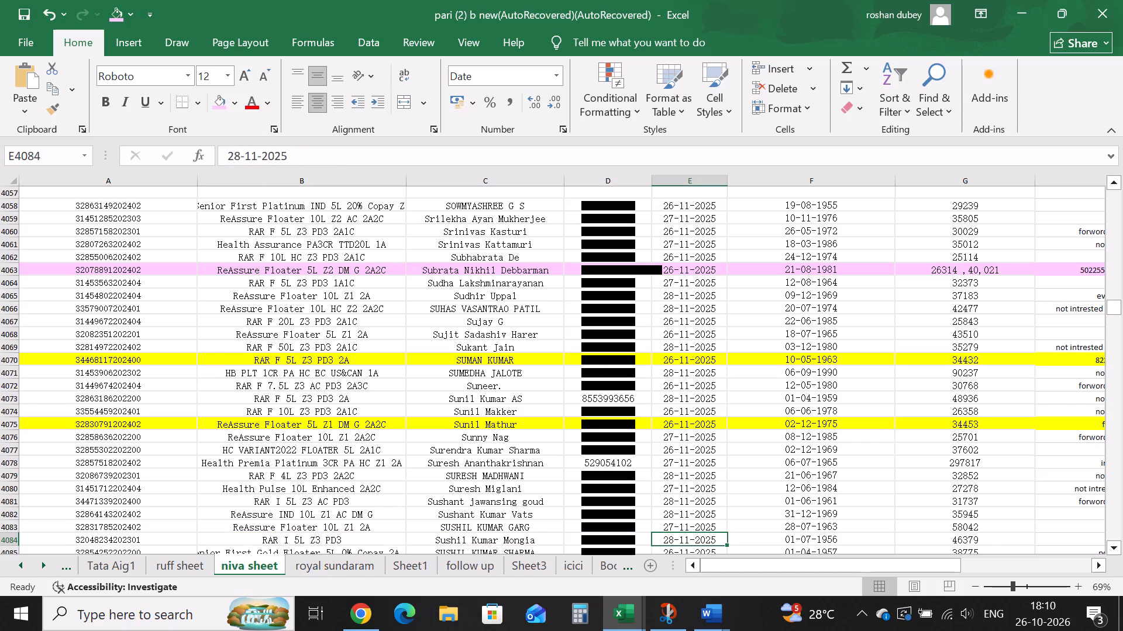
{"action": "key", "text": "Right"}
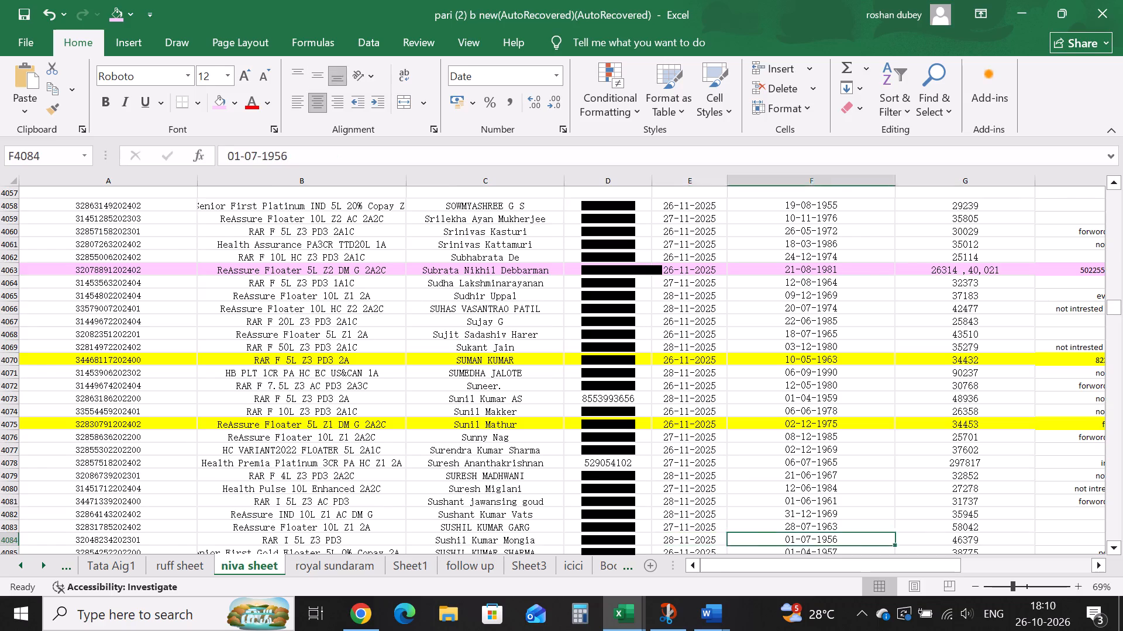
{"action": "key", "text": "Right"}
{"action": "key", "text": "Right"}
{"action": "key", "text": "Left"}
{"action": "key", "text": "Right"}
{"action": "key", "text": "Right"}
{"action": "key", "text": "Right"}
{"action": "key", "text": "Left"}
{"action": "key", "text": "Left"}
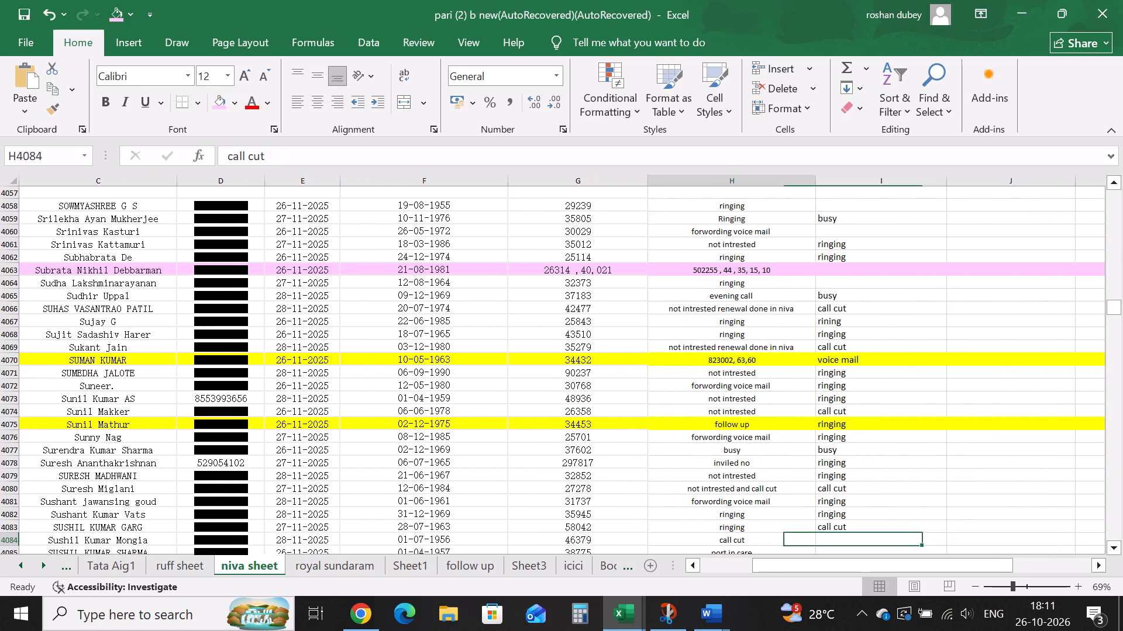
{"action": "key", "text": "Left"}
{"action": "key", "text": "Left"}
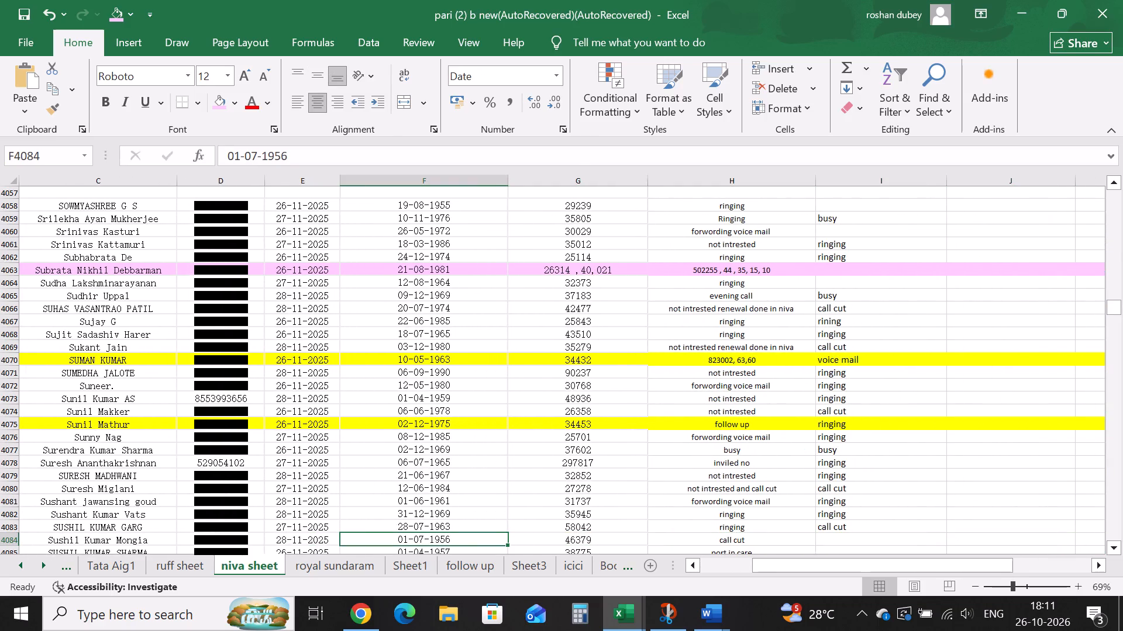
{"action": "key", "text": "Left"}
{"action": "key", "text": "Left"}
{"action": "key", "text": "Left"}
{"action": "key", "text": "Left"}
{"action": "key", "text": "Left"}
{"action": "key", "text": "Left"}
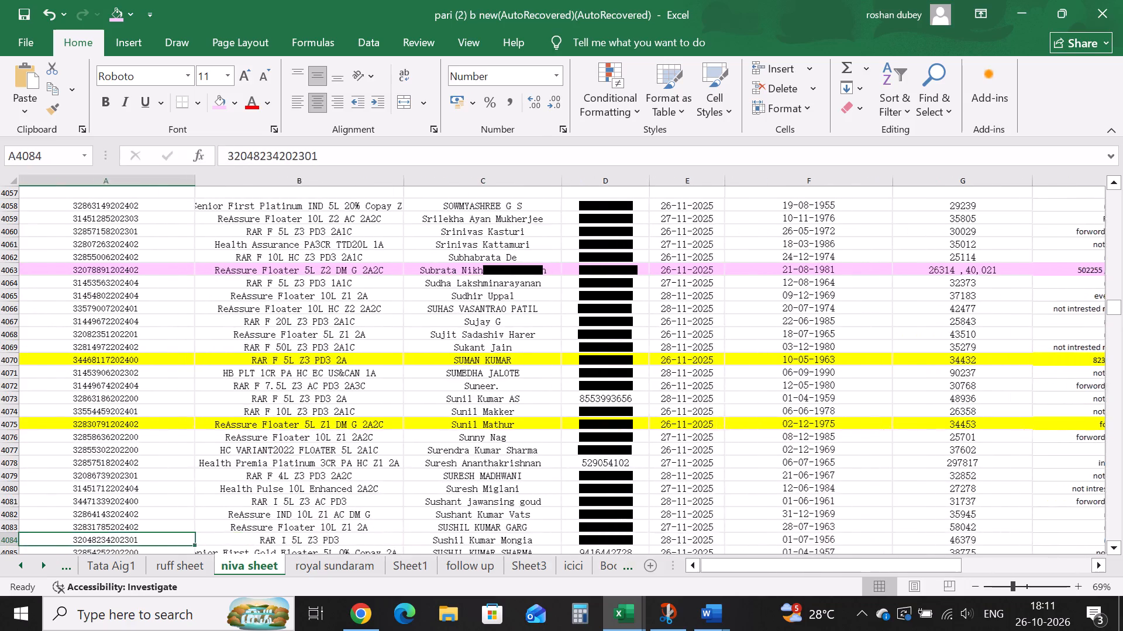
{"action": "key", "text": "Right"}
{"action": "key", "text": "Right"}
{"action": "key", "text": "Right"}
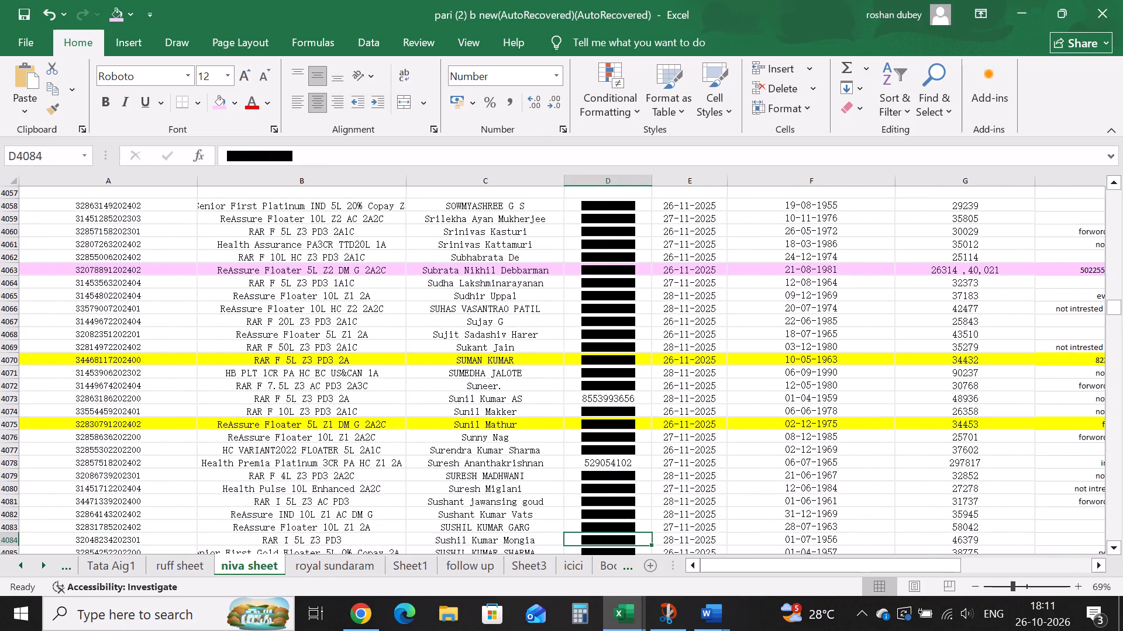
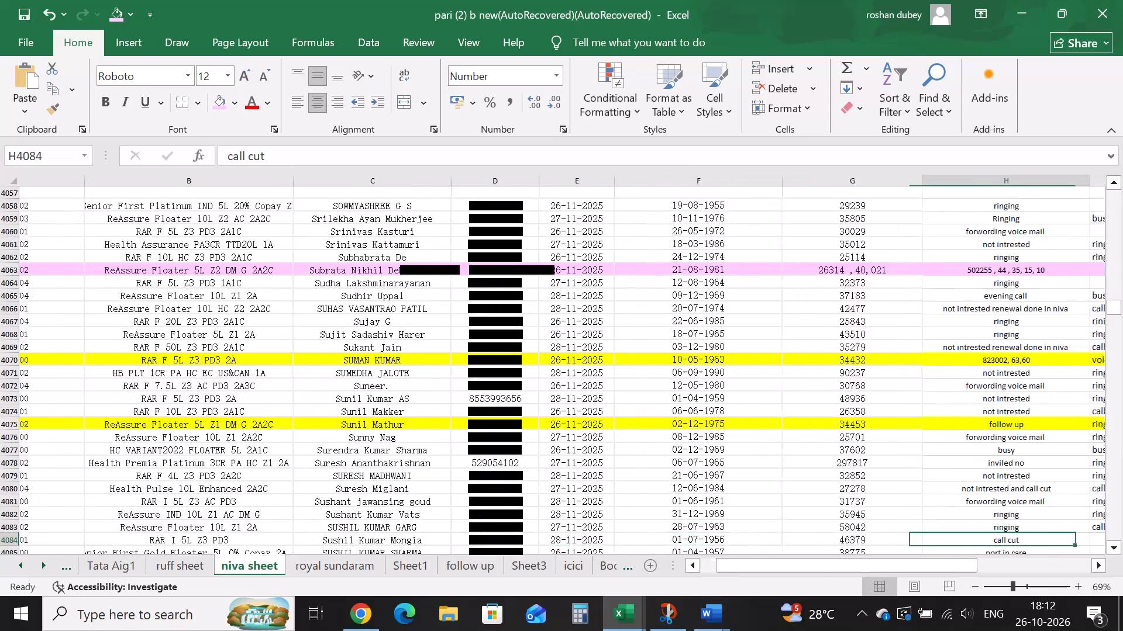
Record the call status "ringing" in column I for the customer in row 4084.
{"action": "key", "text": "Right"}
{"action": "type", "text": "ringing"}
{"action": "key", "text": "Return"}
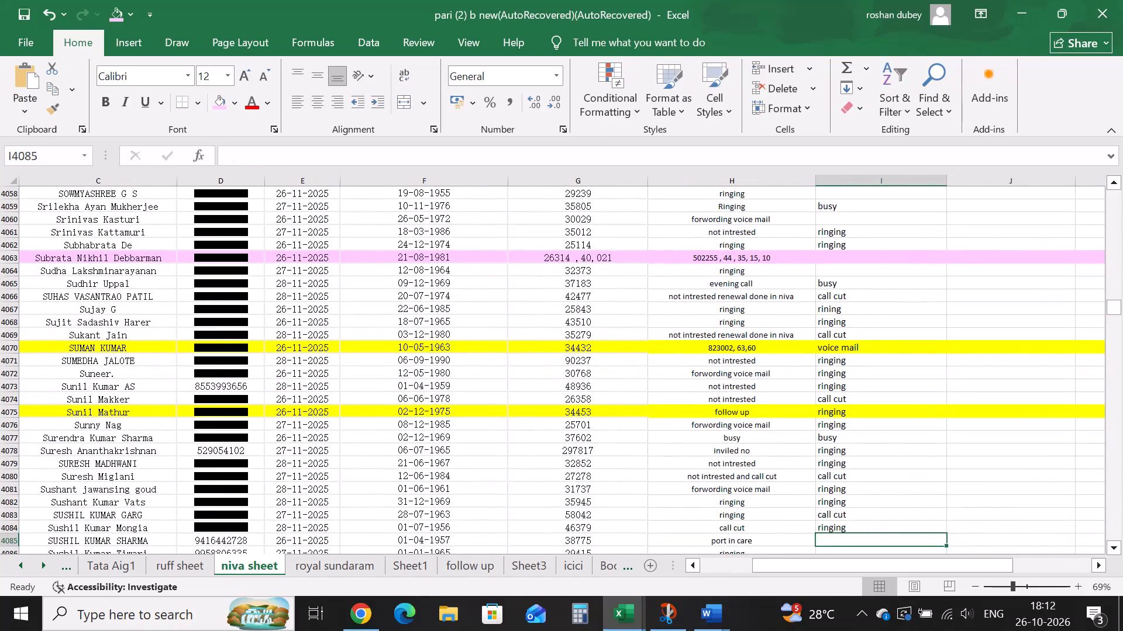
Examine the customer record in row 4085 from column A through the plan and customer name to the phone number.
{"action": "key", "text": "Left"}
{"action": "key", "text": "Left"}
{"action": "key", "text": "Left"}
{"action": "key", "text": "Left"}
{"action": "key", "text": "Left"}
{"action": "key", "text": "Left"}
{"action": "key", "text": "Left"}
{"action": "key", "text": "Left"}
{"action": "key", "text": "Left"}
{"action": "key", "text": "Left"}
{"action": "key", "text": "Right"}
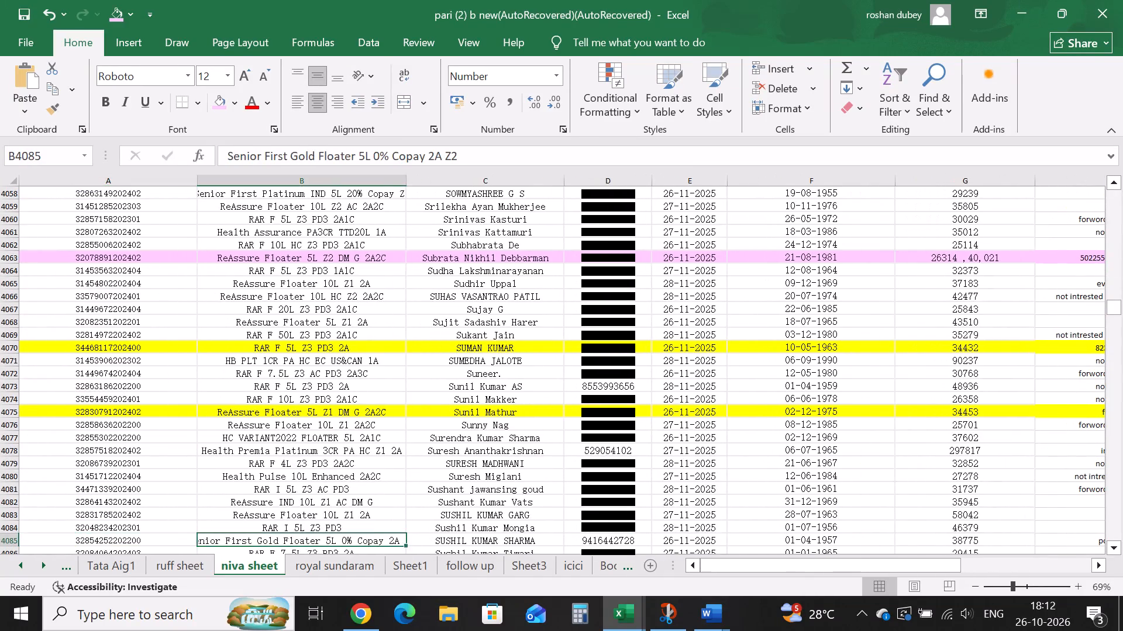
{"action": "key", "text": "Right"}
{"action": "key", "text": "Right"}
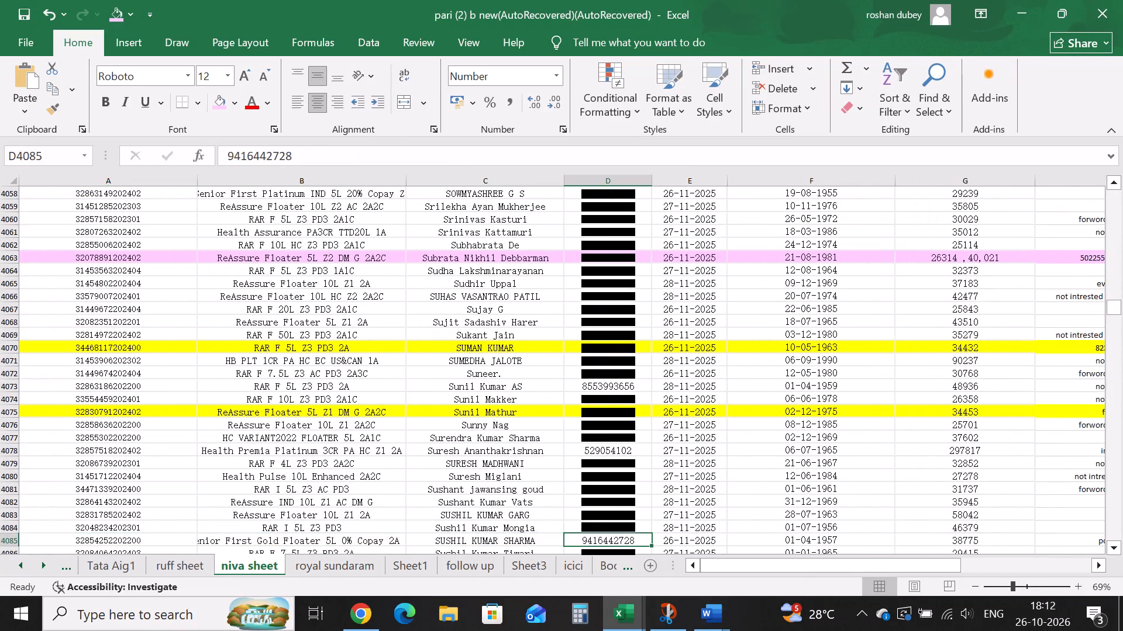
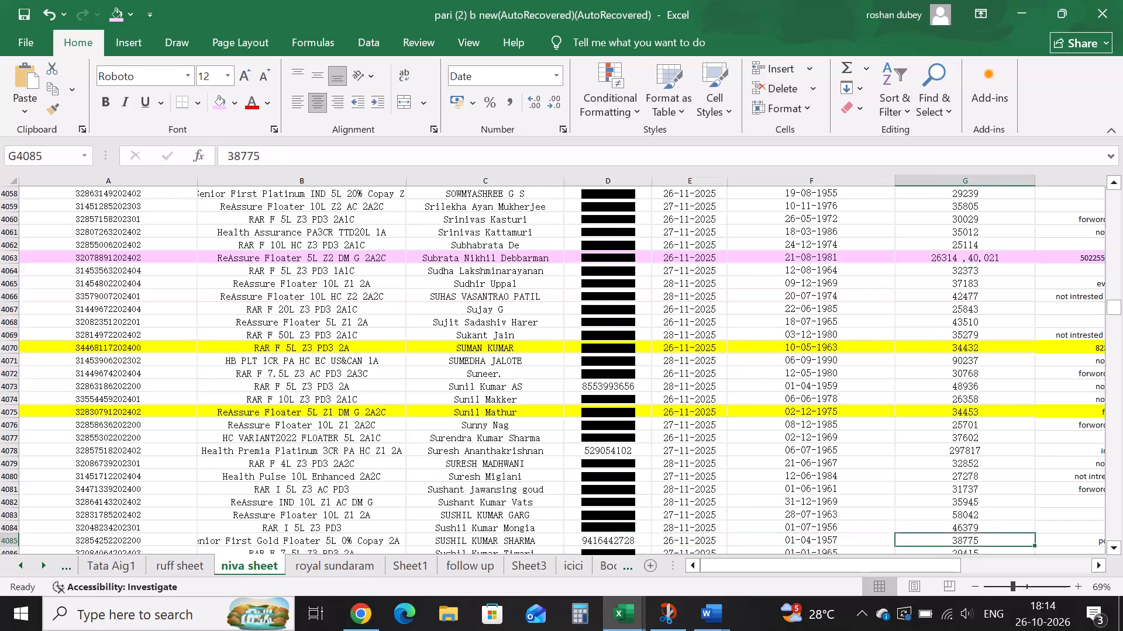
Record the call status "not intrested" in column I for the customer in row 4085.
{"action": "key", "text": "Right"}
{"action": "key", "text": "Right"}
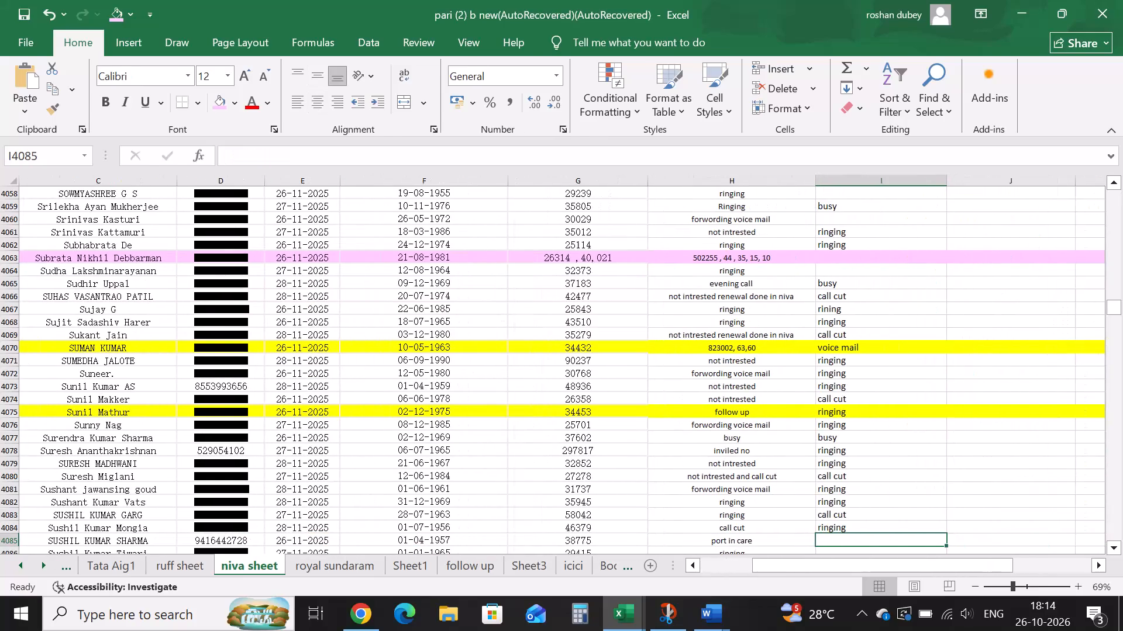
{"action": "type", "text": "not intrested"}
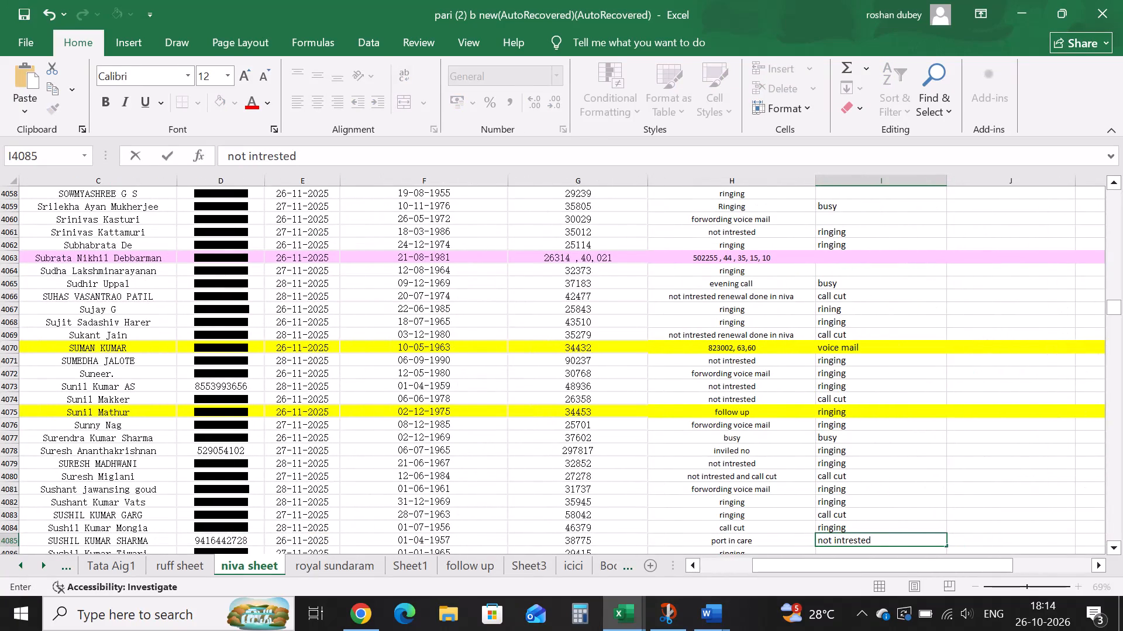
{"action": "key", "text": "Return"}
Examine the customer record in row 4086 from the policy number in column A across to the phone number.
{"action": "key", "text": "Left"}
{"action": "key", "text": "Left"}
{"action": "key", "text": "Left"}
{"action": "key", "text": "Left"}
{"action": "key", "text": "Left"}
{"action": "key", "text": "Left"}
{"action": "key", "text": "Left"}
{"action": "key", "text": "Left"}
{"action": "key", "text": "Left"}
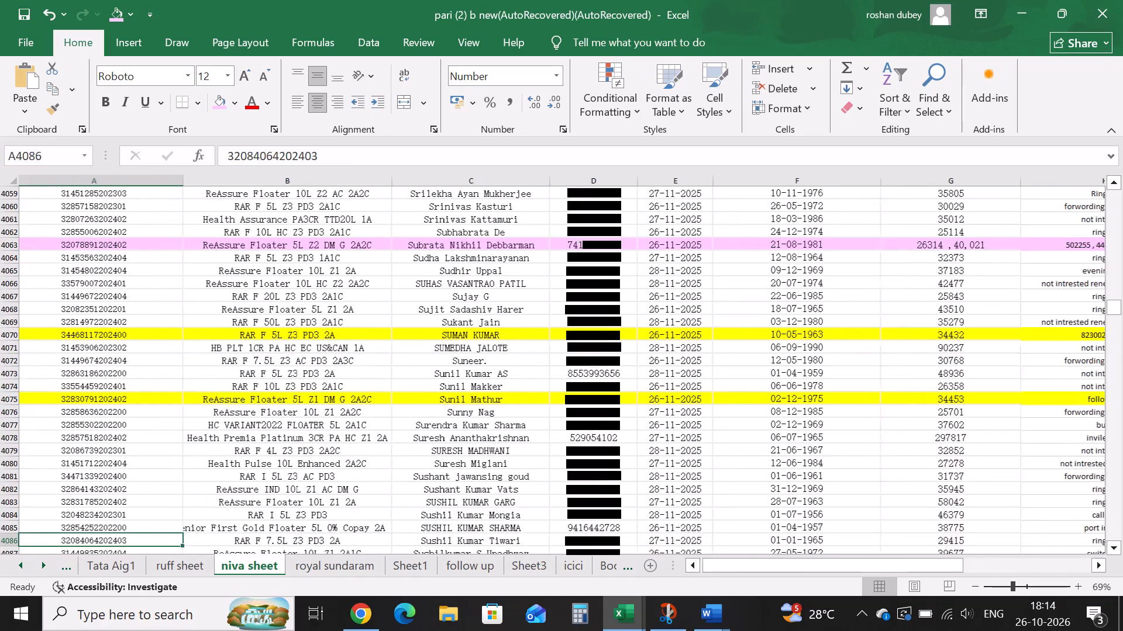
{"action": "key", "text": "Right"}
{"action": "key", "text": "Right"}
{"action": "key", "text": "Right"}
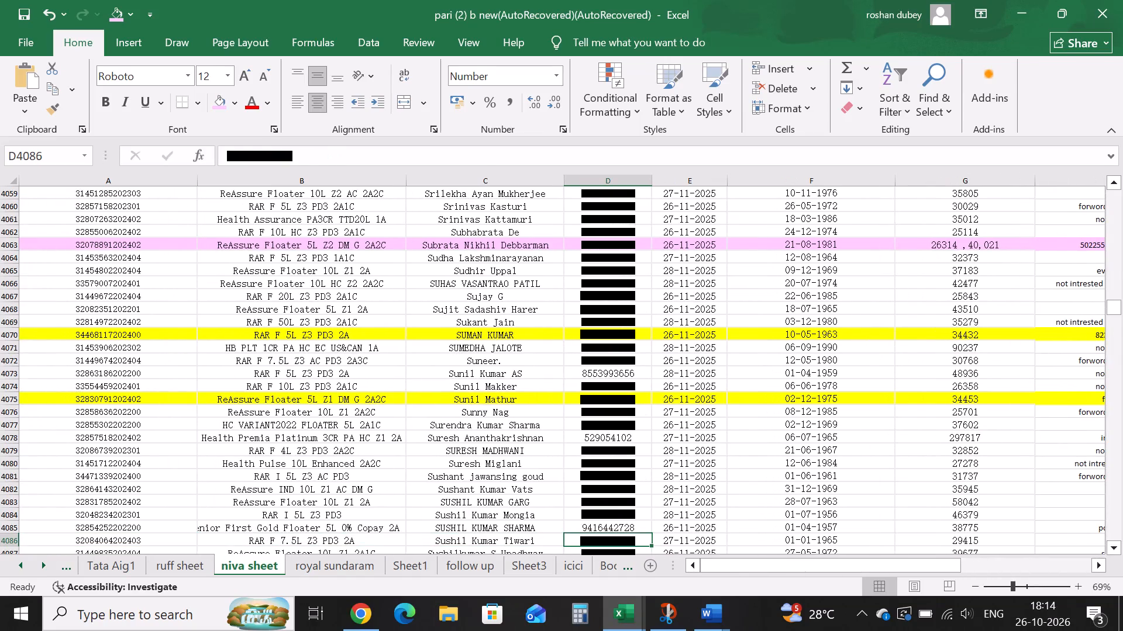
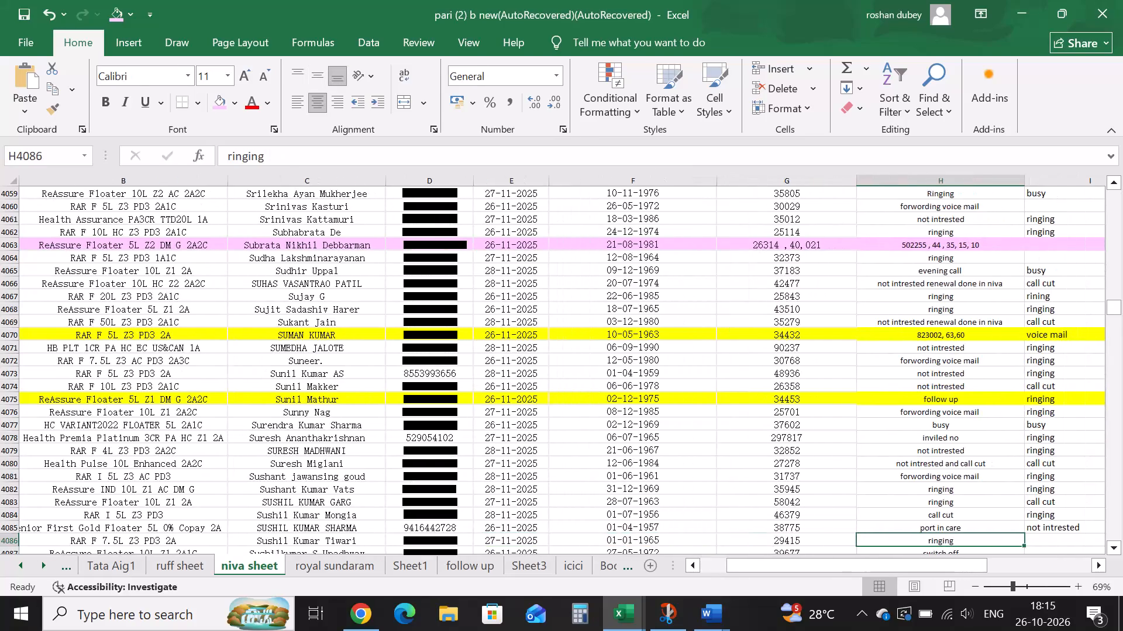
Record the call status "ringing" in column I for the customer in row 4086.
{"action": "key", "text": "Right"}
{"action": "type", "text": "ringing"}
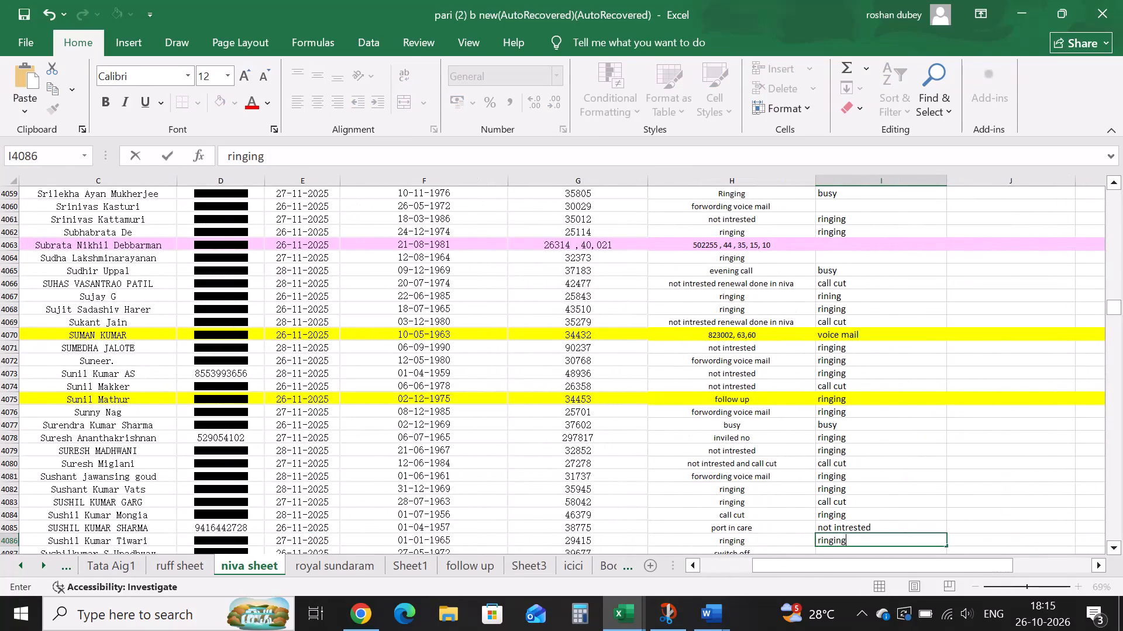
{"action": "key", "text": "Return"}
Examine the customer record in row 4087, including the policy number in column A, the customer name and the phone number.
{"action": "key", "text": "Left"}
{"action": "key", "text": "Left"}
{"action": "key", "text": "Left"}
{"action": "key", "text": "Left"}
{"action": "key", "text": "Left"}
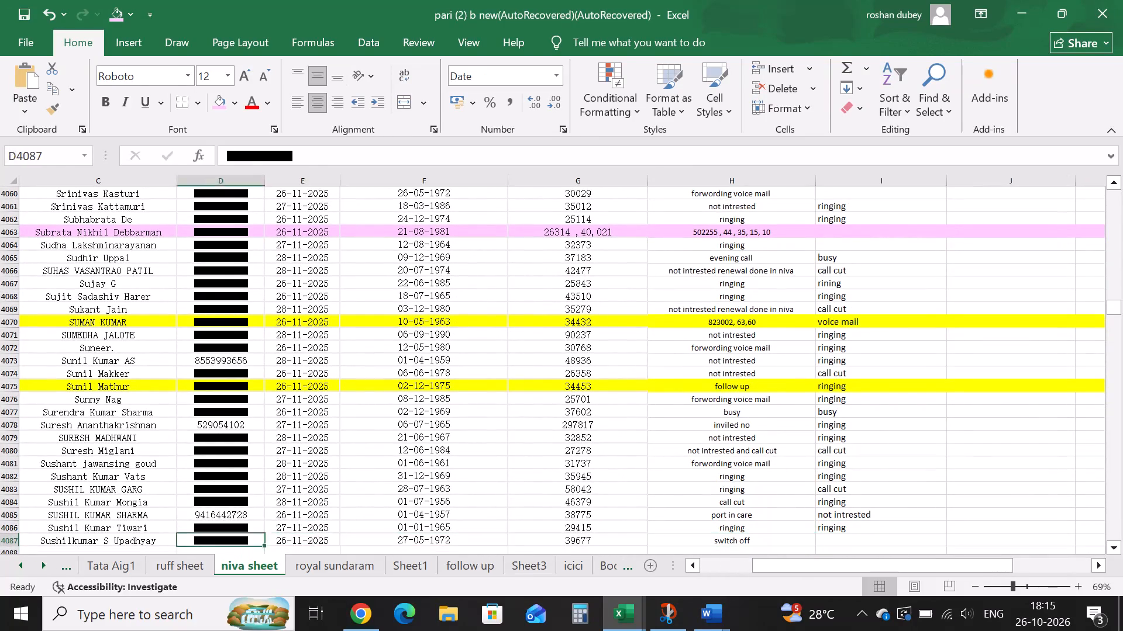
{"action": "key", "text": "Left"}
{"action": "key", "text": "Left"}
{"action": "key", "text": "Right"}
{"action": "key", "text": "Right"}
{"action": "key", "text": "Left"}
{"action": "key", "text": "Left"}
{"action": "key", "text": "Left"}
{"action": "key", "text": "Right"}
{"action": "key", "text": "Right"}
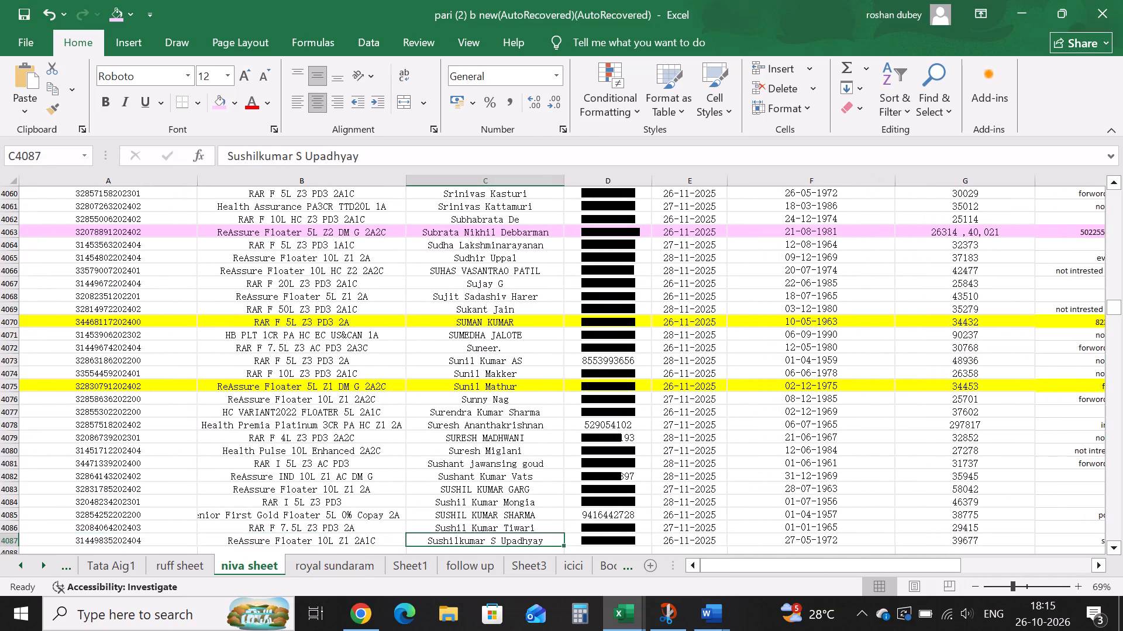
{"action": "key", "text": "Right"}
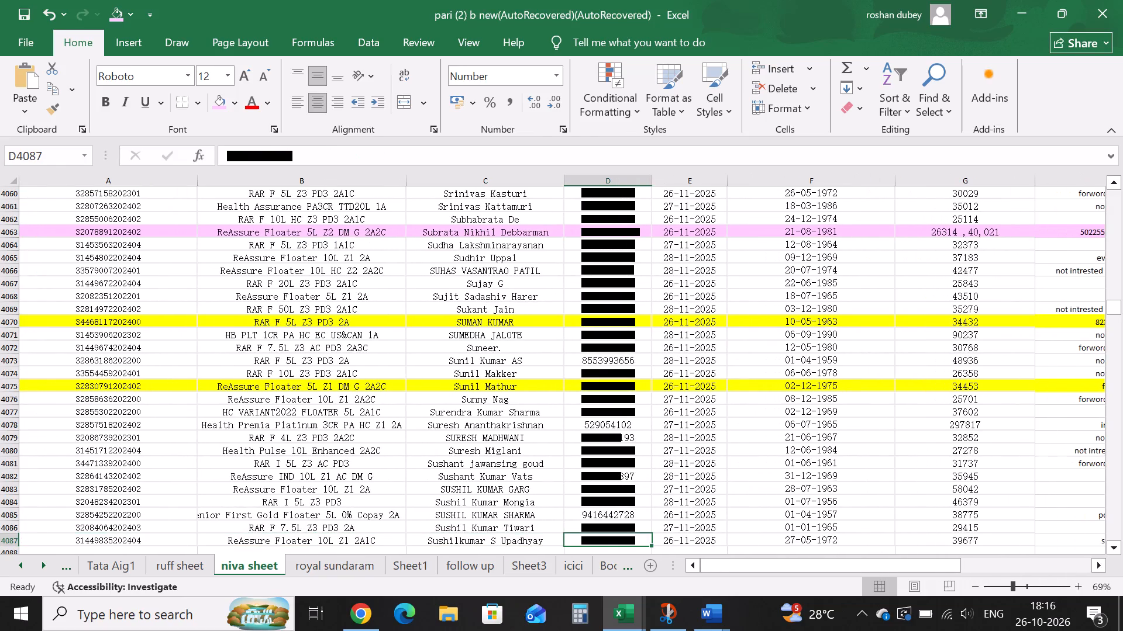
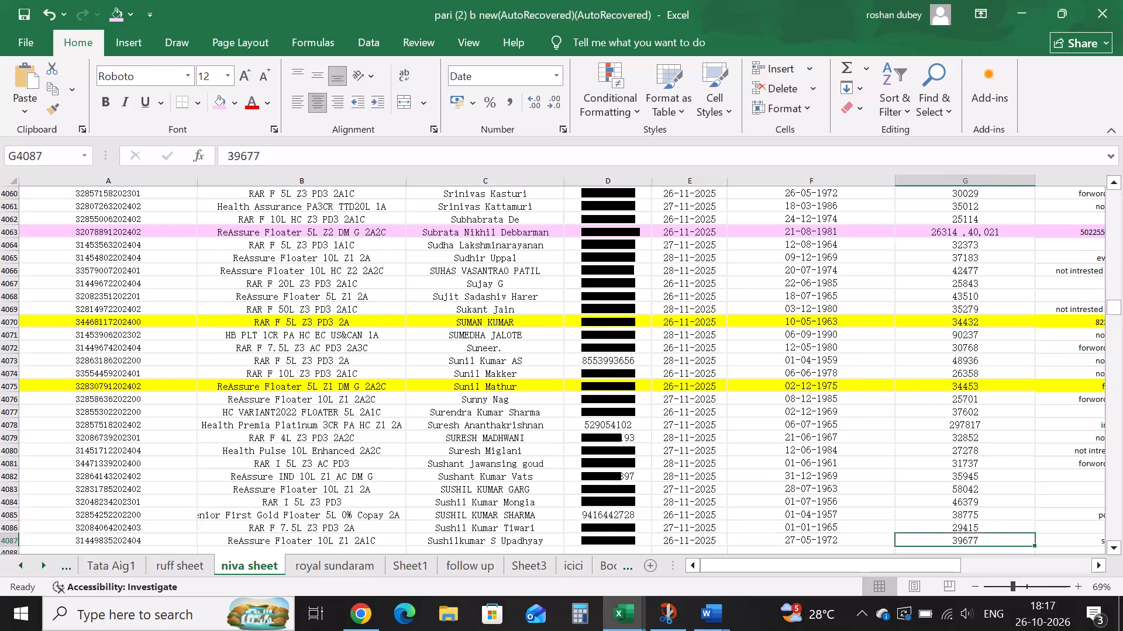
Review the customer record in row 4087, from the policy number and plan across to the earlier remark, and check the phone number.
{"action": "key", "text": "Right"}
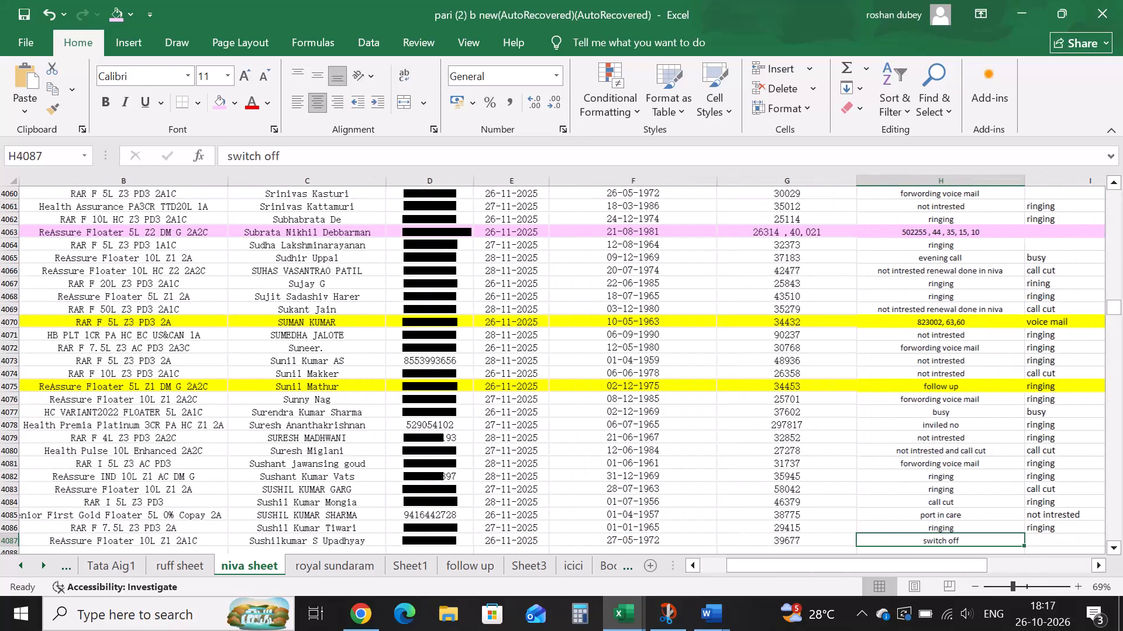
{"action": "key", "text": "Right"}
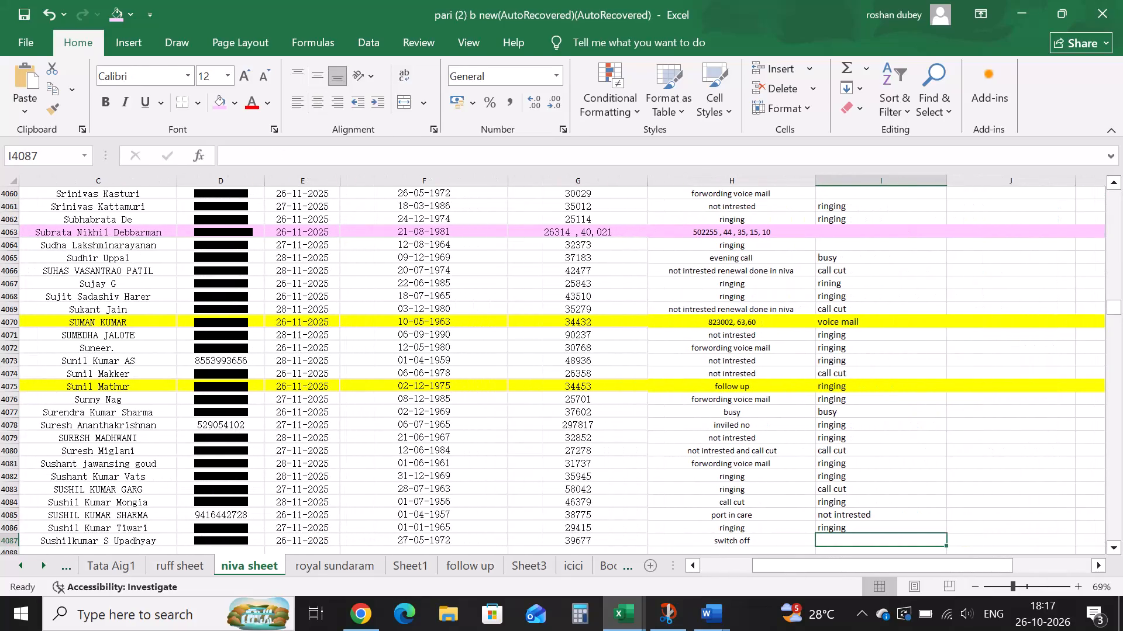
{"action": "key", "text": "Left"}
{"action": "key", "text": "Left"}
{"action": "key", "text": "Left"}
{"action": "key", "text": "Left"}
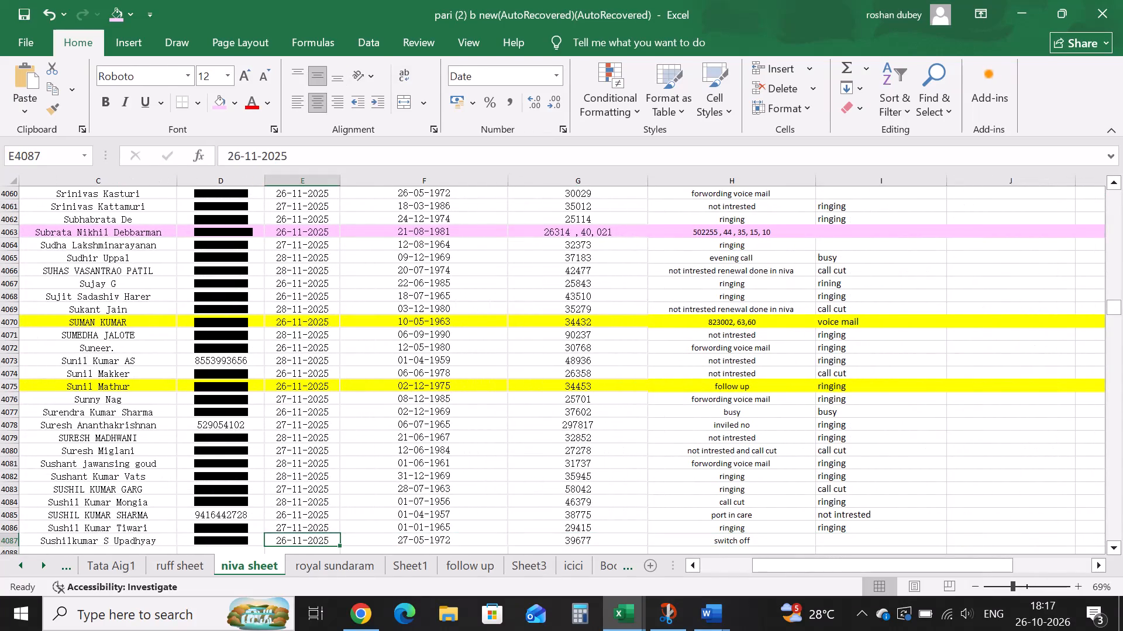
{"action": "key", "text": "Left"}
{"action": "key", "text": "Left"}
{"action": "key", "text": "Left"}
{"action": "key", "text": "Left"}
{"action": "key", "text": "Right"}
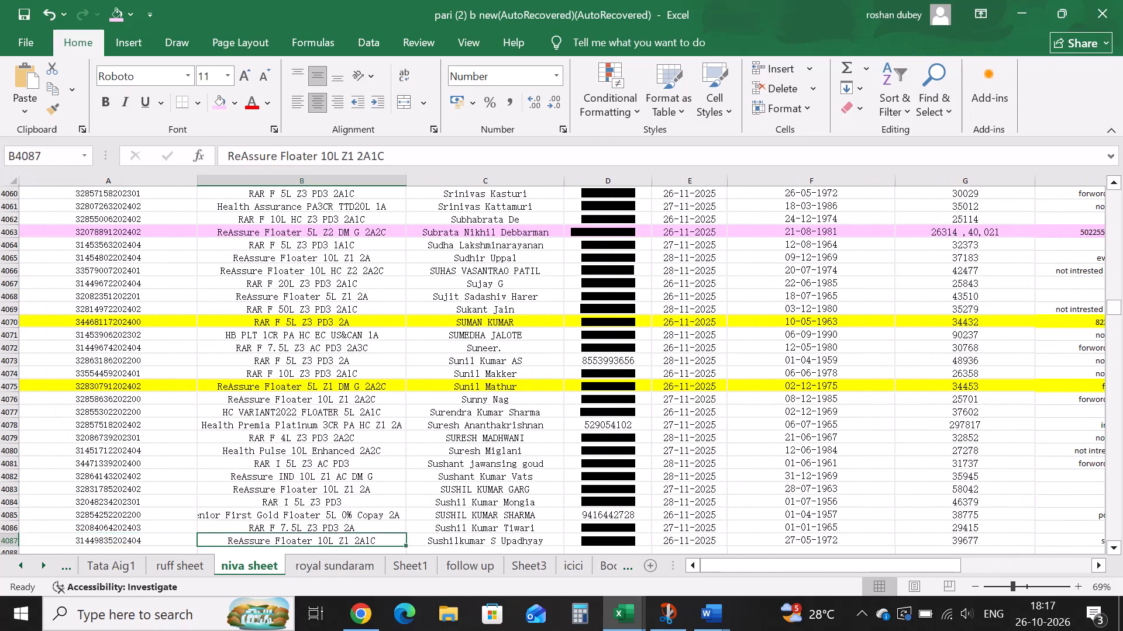
{"action": "key", "text": "Right"}
{"action": "key", "text": "Right"}
{"action": "key", "text": "Right"}
{"action": "key", "text": "Right"}
{"action": "key", "text": "Right"}
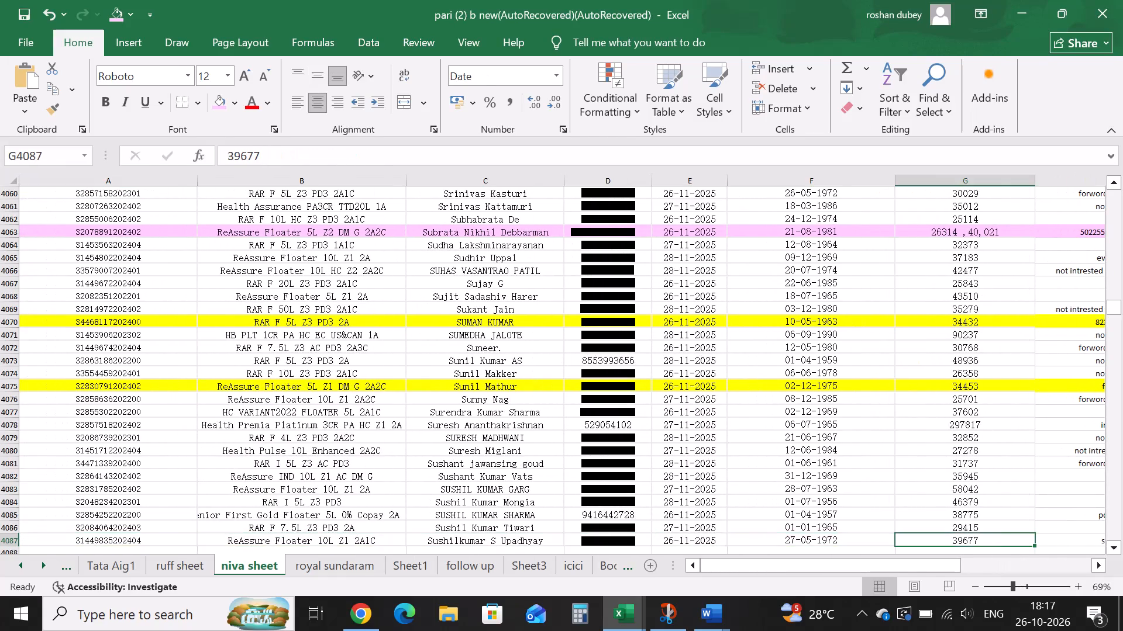
{"action": "key", "text": "Right"}
{"action": "key", "text": "Right"}
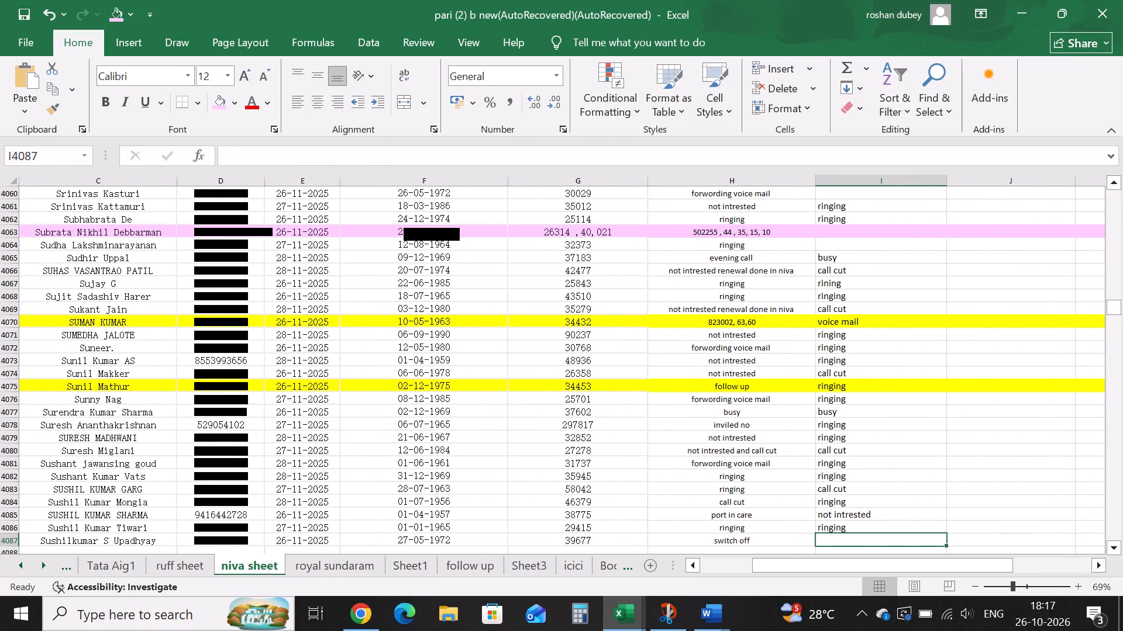
{"action": "key", "text": "Left"}
{"action": "key", "text": "Left"}
{"action": "key", "text": "Left"}
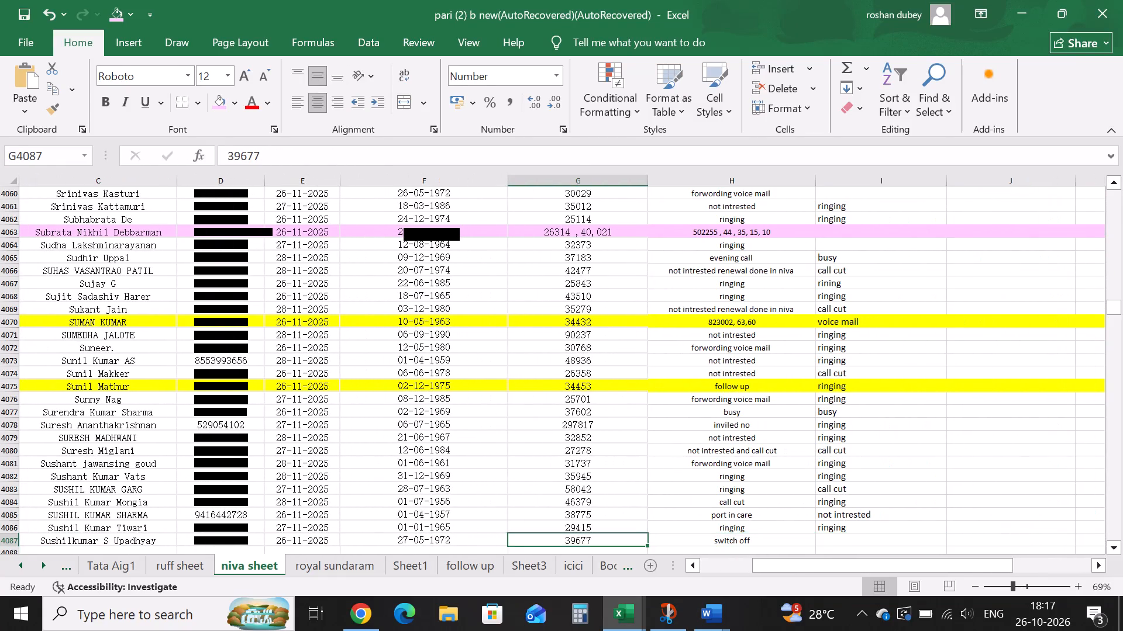
{"action": "key", "text": "Left"}
{"action": "key", "text": "Left"}
{"action": "key", "text": "Left"}
{"action": "key", "text": "Left"}
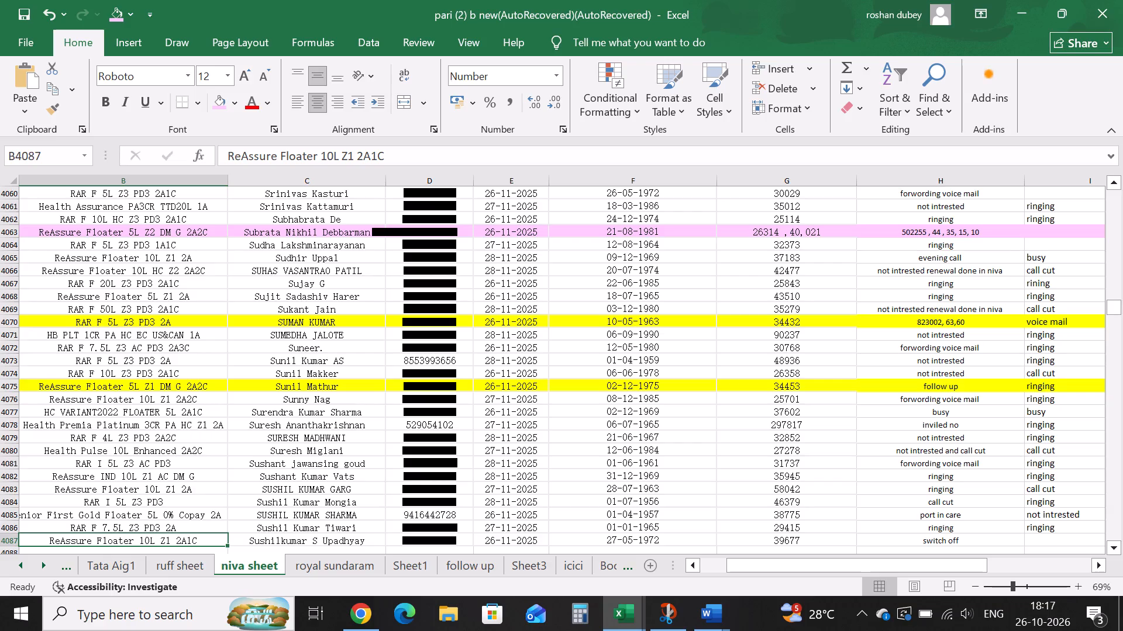
{"action": "key", "text": "Right"}
{"action": "key", "text": "Right"}
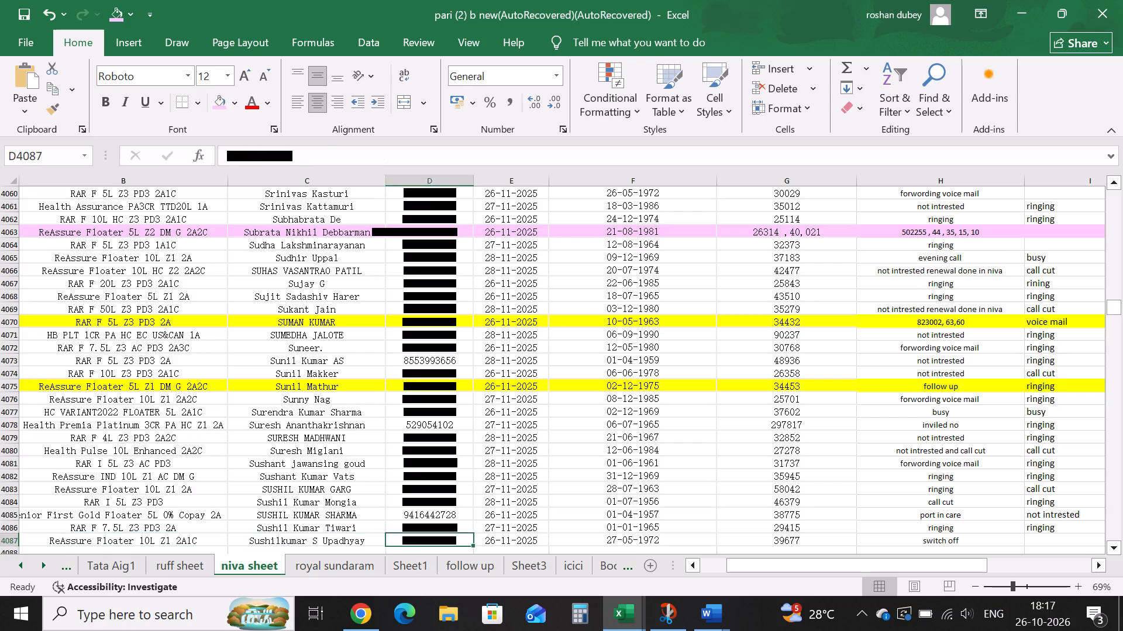
Record the call status "not intrested" in column I for the customer in row 4087.
{"action": "key", "text": "Right"}
{"action": "key", "text": "Right"}
{"action": "key", "text": "Right"}
{"action": "key", "text": "Right"}
{"action": "key", "text": "Right"}
{"action": "type", "text": "not intrested"}
{"action": "key", "text": "Return"}
Go past the blank rows to the next customer record in row 4092 and check the policy number, plan, customer name and phone number.
{"action": "key", "text": "Down"}
{"action": "key", "text": "Down"}
{"action": "key", "text": "Down"}
{"action": "key", "text": "Down"}
{"action": "key", "text": "Down"}
{"action": "key", "text": "Down"}
{"action": "key", "text": "Down"}
{"action": "key", "text": "Down"}
{"action": "key", "text": "Down"}
{"action": "key", "text": "Down"}
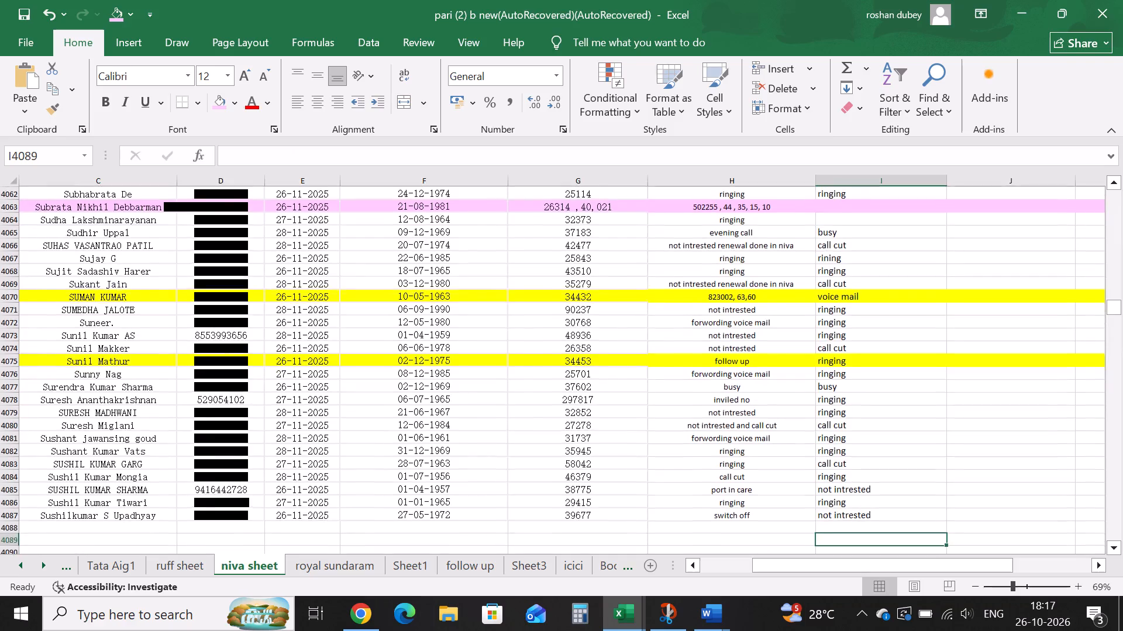
{"action": "key", "text": "Up"}
{"action": "key", "text": "Up"}
{"action": "key", "text": "Up"}
{"action": "key", "text": "Up"}
{"action": "key", "text": "Up"}
{"action": "key", "text": "Up"}
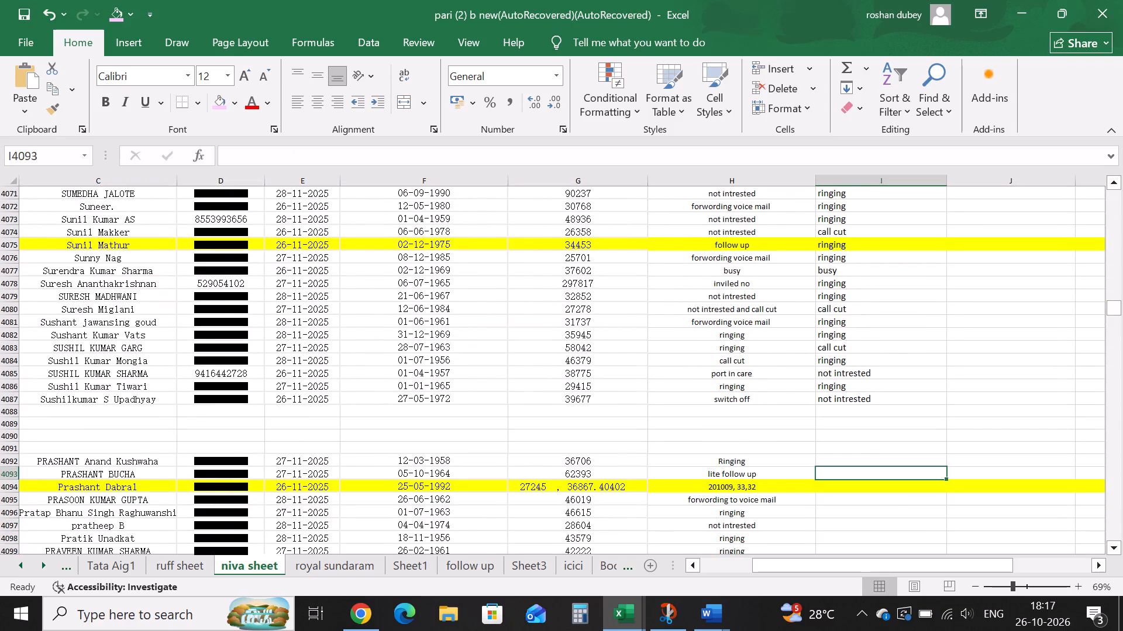
{"action": "key", "text": "Left"}
{"action": "key", "text": "Left"}
{"action": "key", "text": "Left"}
{"action": "key", "text": "Left"}
{"action": "key", "text": "Left"}
{"action": "key", "text": "Left"}
{"action": "key", "text": "Left"}
{"action": "key", "text": "Left"}
{"action": "key", "text": "Left"}
{"action": "key", "text": "Right"}
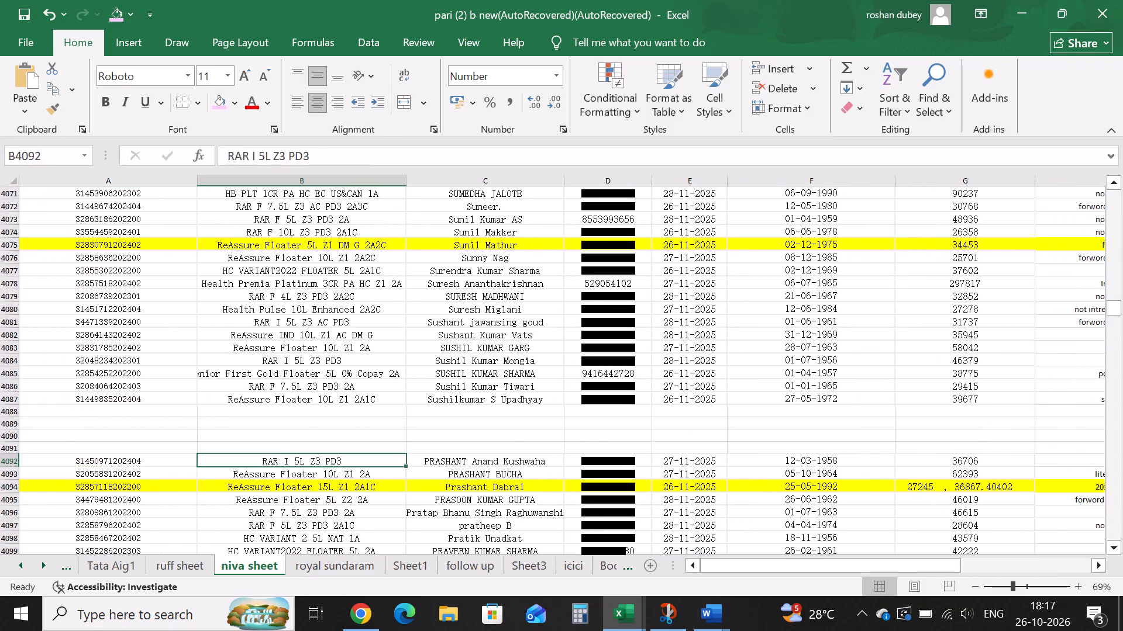
{"action": "key", "text": "Right"}
{"action": "key", "text": "Right"}
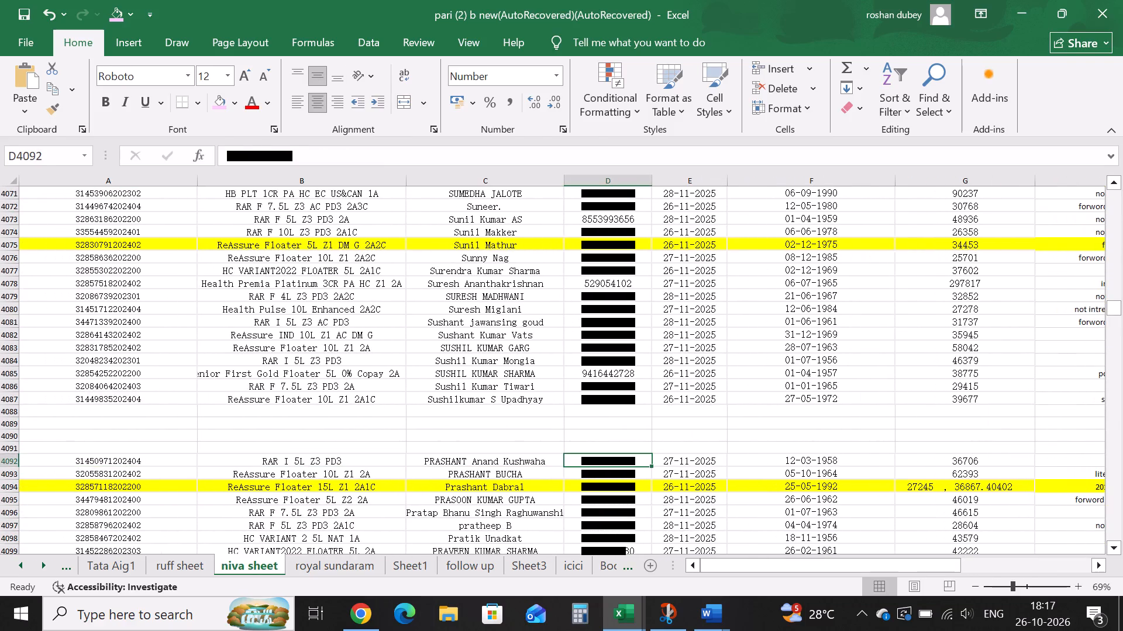
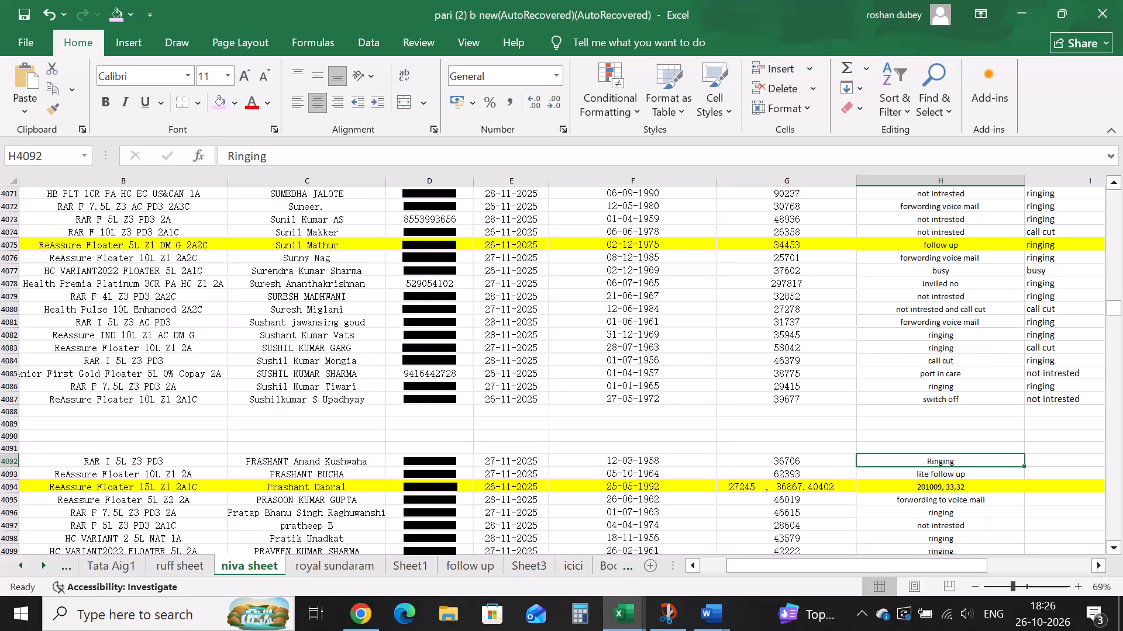
Look over the customer rows around row 4092, and check that row's record from the remark back to the policy number.
{"action": "scroll", "coordinate": [813, 408], "scroll_direction": "down", "scroll_amount": 1}
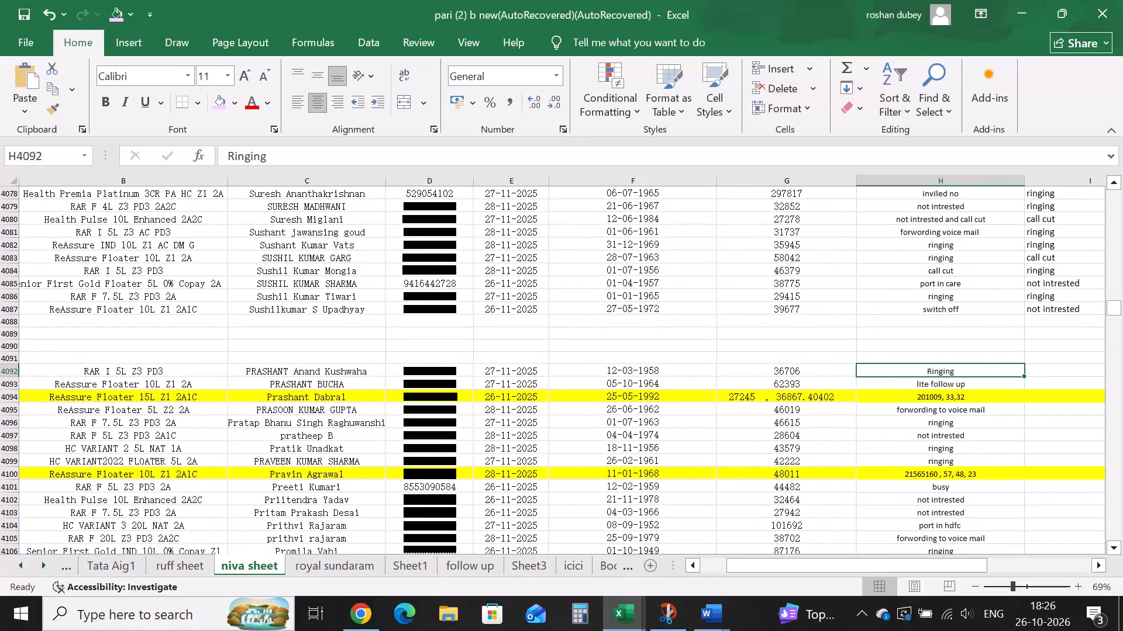
{"action": "scroll", "coordinate": [813, 408], "scroll_direction": "down", "scroll_amount": 1}
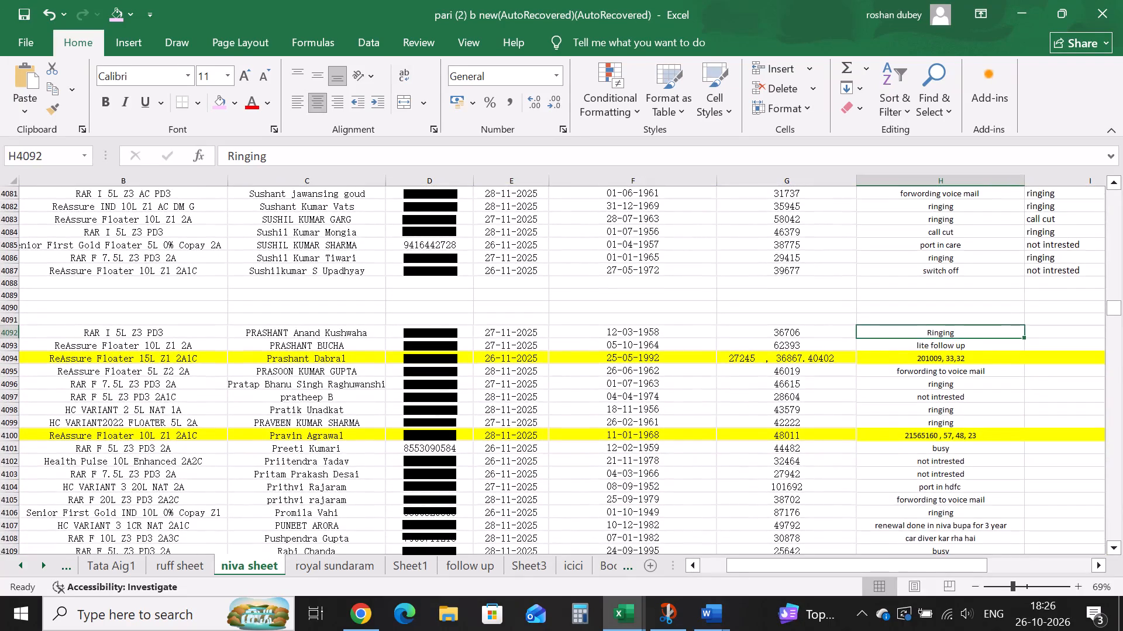
{"action": "scroll", "coordinate": [813, 408], "scroll_direction": "down", "scroll_amount": 1}
{"action": "scroll", "coordinate": [813, 408], "scroll_direction": "up", "scroll_amount": 3}
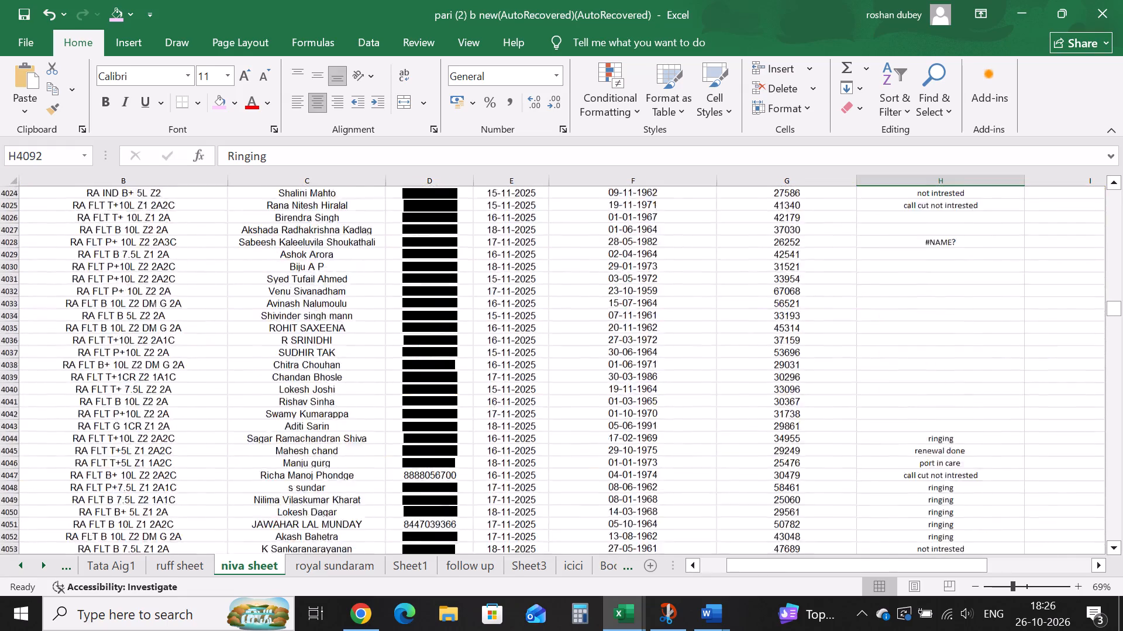
{"action": "scroll", "coordinate": [813, 408], "scroll_direction": "down", "scroll_amount": 4}
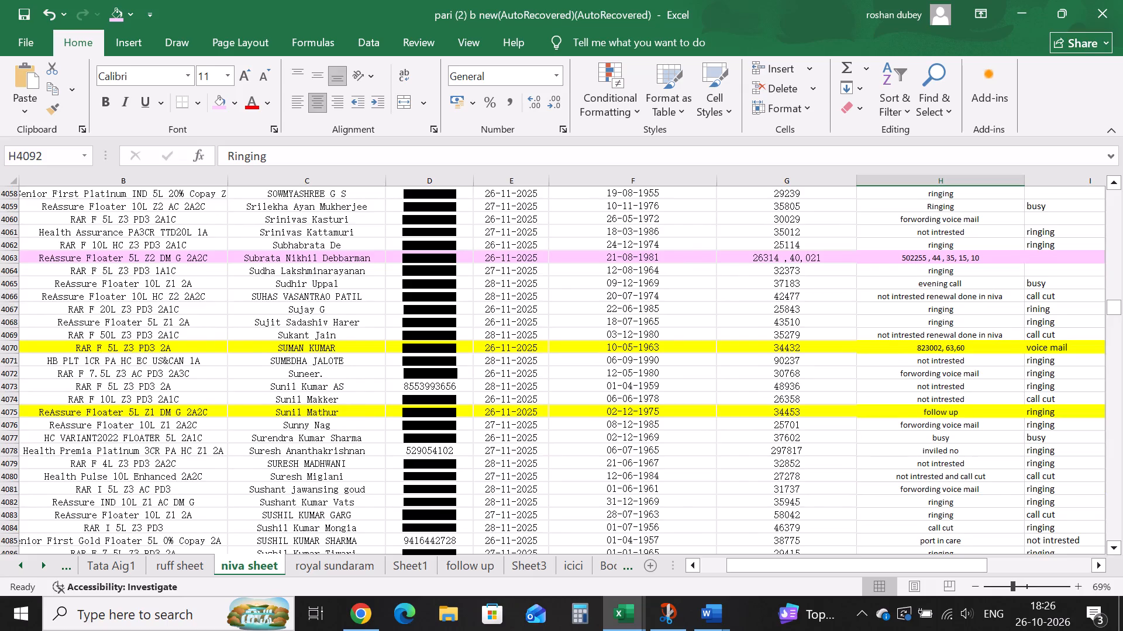
{"action": "scroll", "coordinate": [932, 367], "scroll_direction": "down", "scroll_amount": 3}
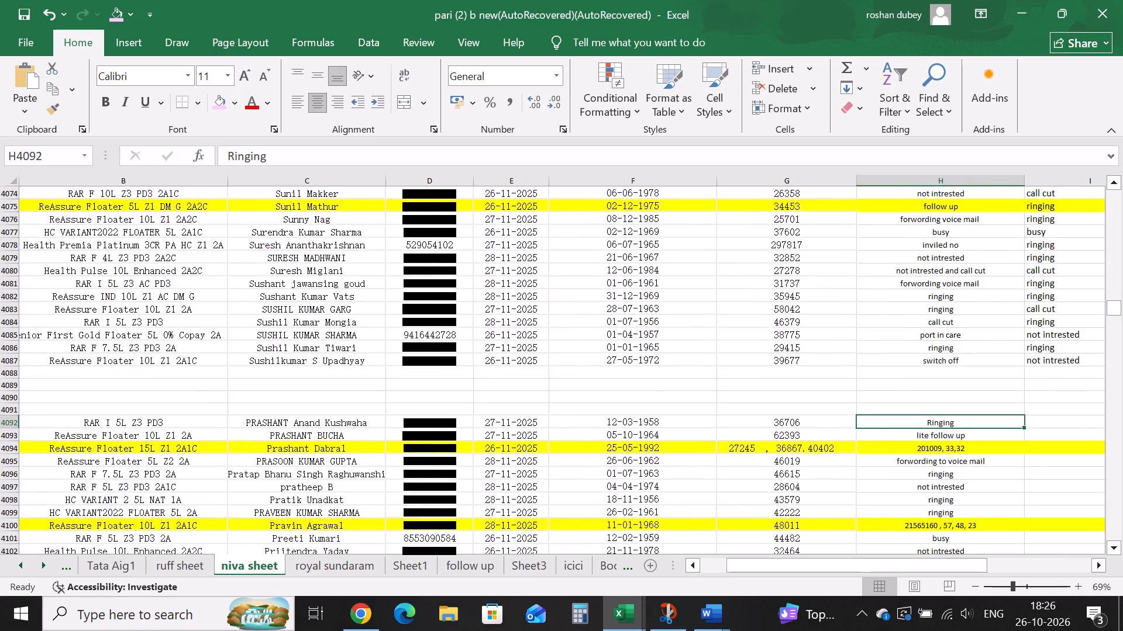
{"action": "key", "text": "Right"}
{"action": "key", "text": "Left"}
{"action": "key", "text": "Left"}
{"action": "key", "text": "Left"}
{"action": "key", "text": "Left"}
{"action": "key", "text": "Left"}
{"action": "key", "text": "Left"}
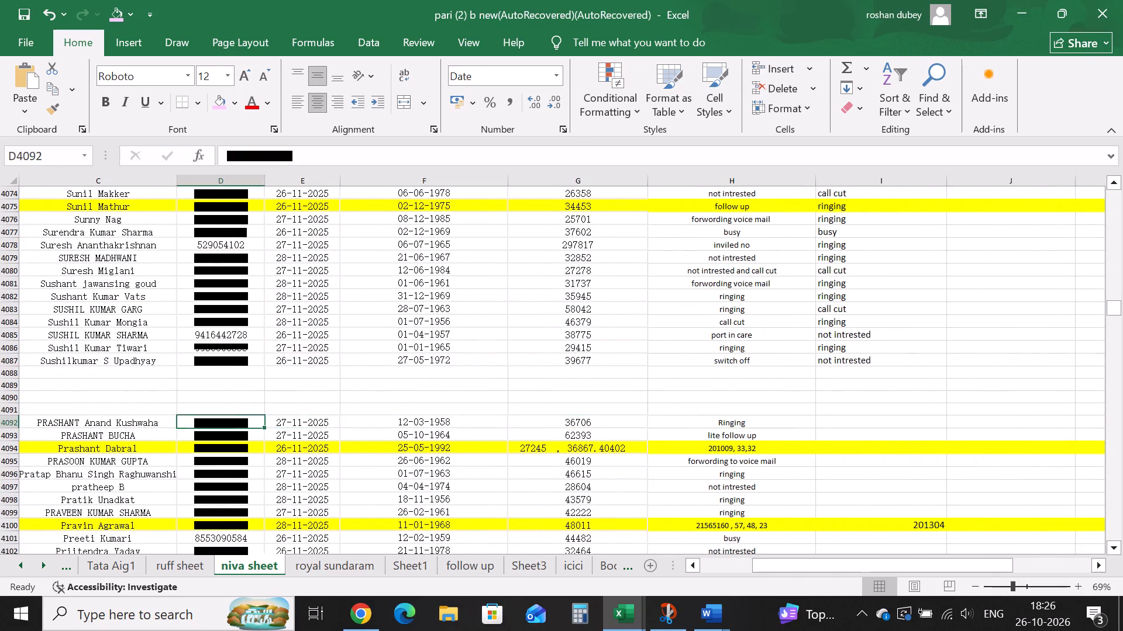
{"action": "key", "text": "Left"}
{"action": "key", "text": "Left"}
{"action": "key", "text": "Left"}
{"action": "key", "text": "Left"}
{"action": "key", "text": "Left"}
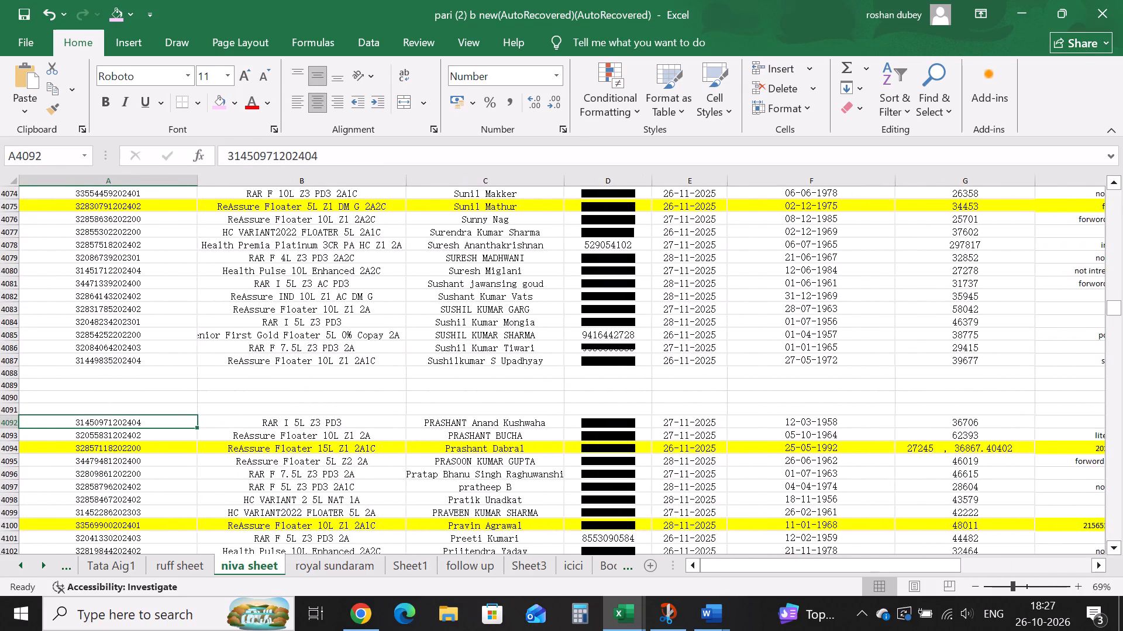
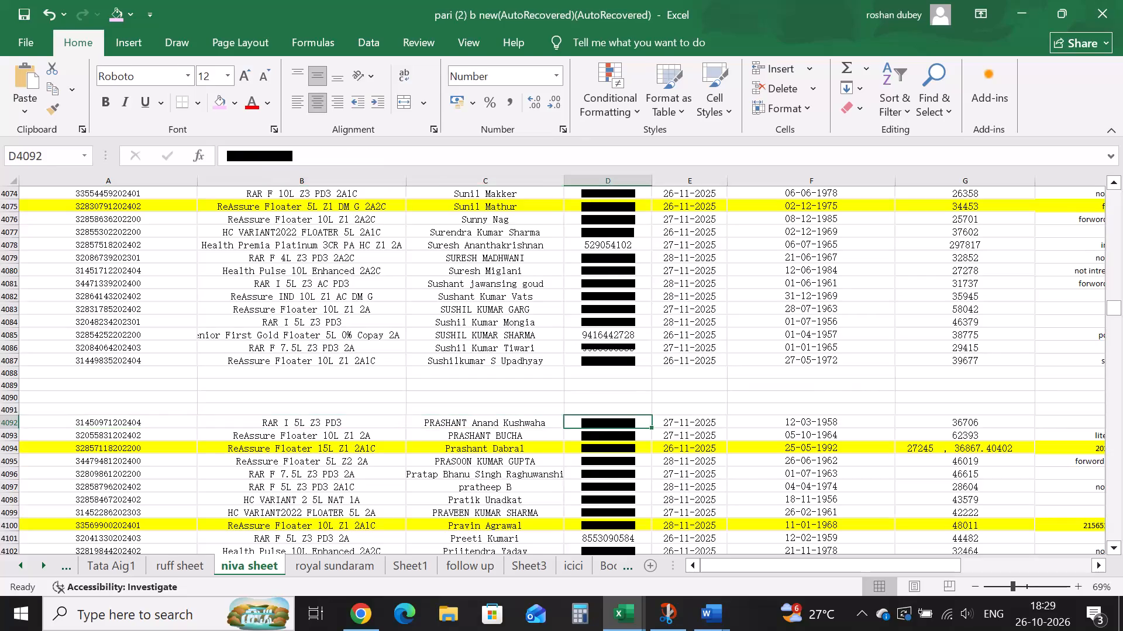
Check row 4092's record across from the contact number through the dates and amount to the call remark in column H.
{"action": "key", "text": "Right"}
{"action": "key", "text": "Right"}
{"action": "key", "text": "Right"}
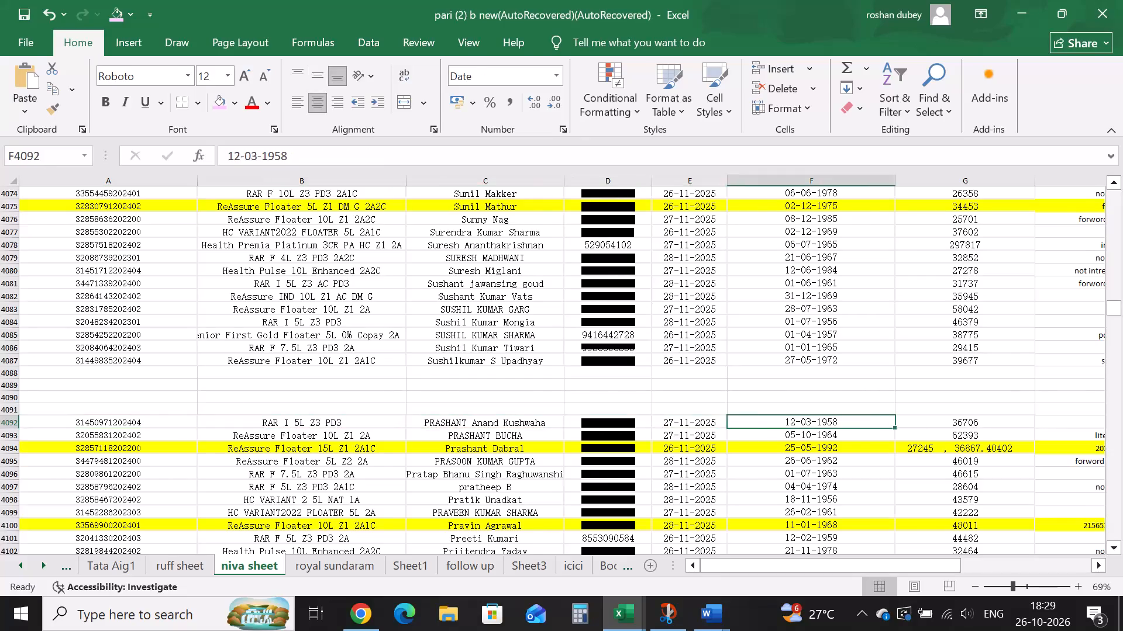
{"action": "key", "text": "Right"}
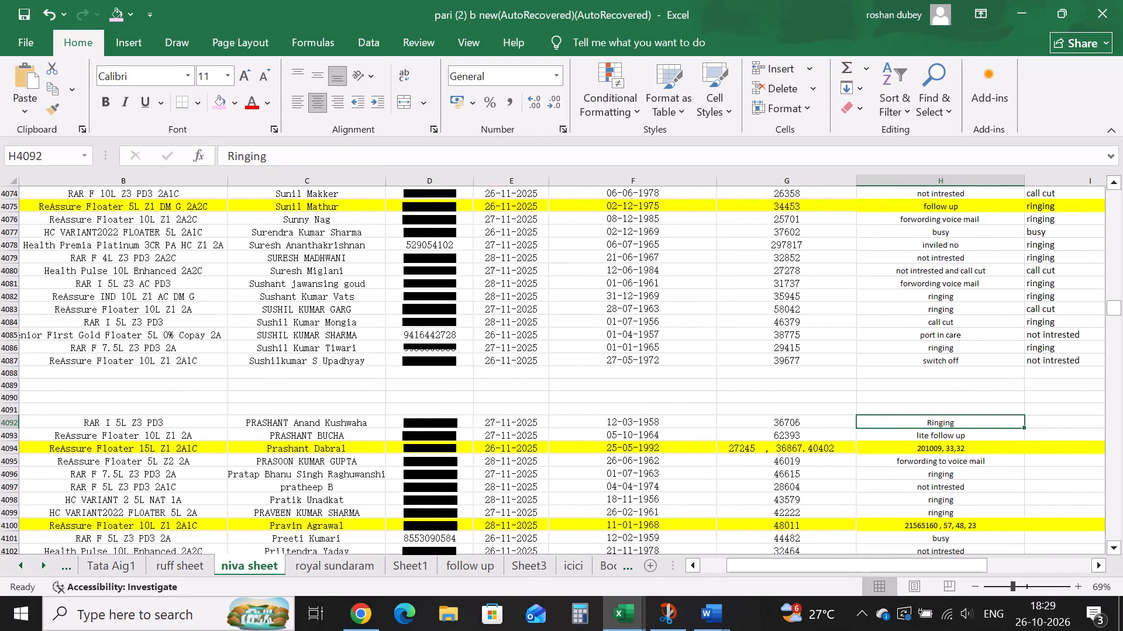
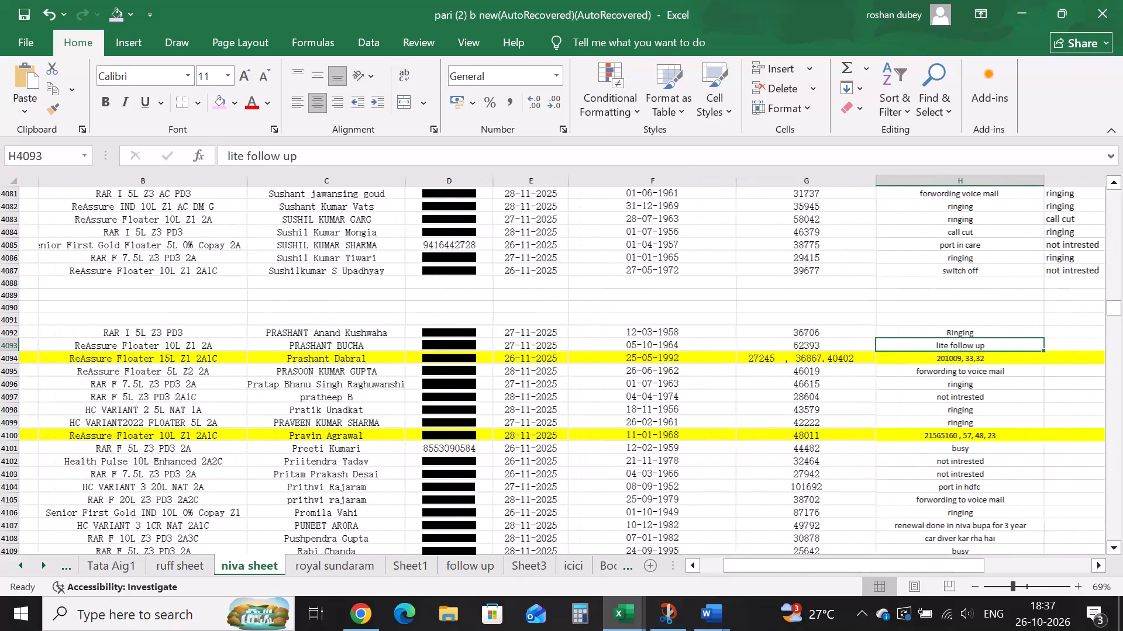
Record the call status for row 4093 in column I as "not intersed".
{"action": "key", "text": "Right"}
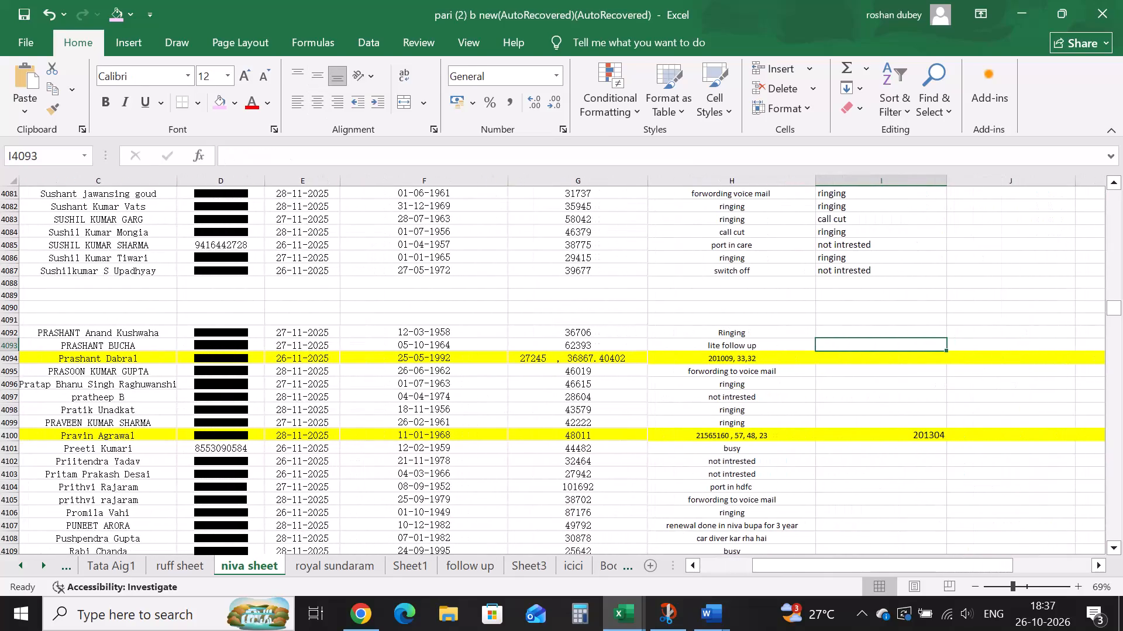
{"action": "key", "text": "n"}
{"action": "key", "text": "BackSpace"}
{"action": "type", "text": "no"}
{"action": "key", "text": "ctrl+t"}
{"action": "key", "text": "space"}
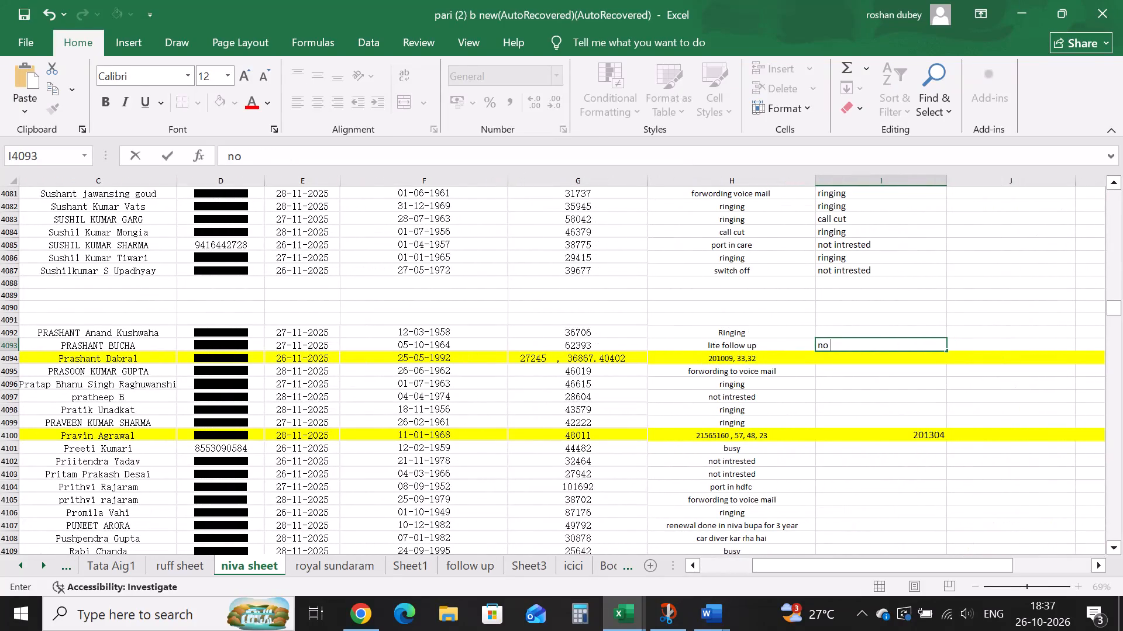
{"action": "key", "text": "BackSpace"}
{"action": "key", "text": "r"}
{"action": "key", "text": "BackSpace"}
{"action": "type", "text": "t"}
{"action": "key", "text": "space"}
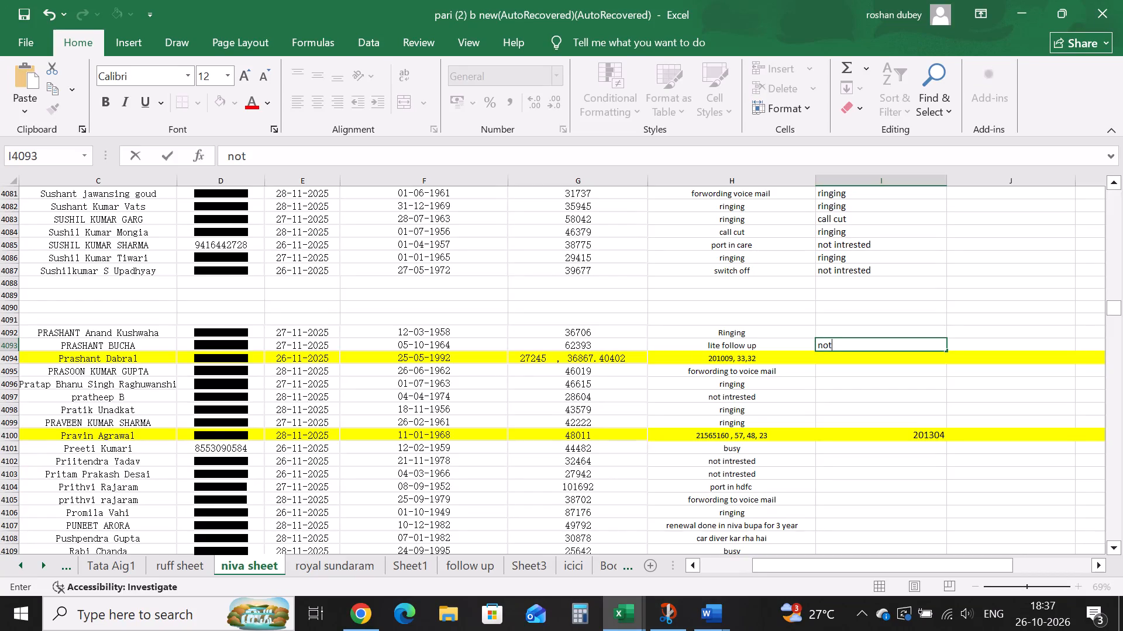
{"action": "type", "text": "in"}
{"action": "type", "text": "ters"}
{"action": "type", "text": "ed"}
{"action": "key", "text": "space"}
{"action": "key", "text": "Return"}
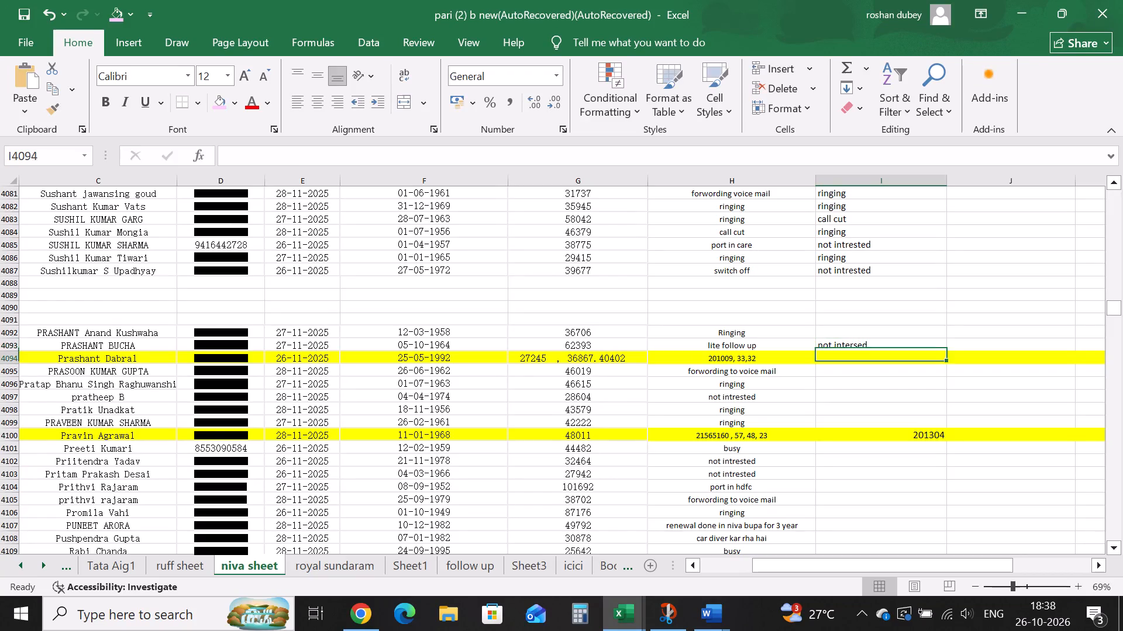
Check the highlighted row 4094's record, from its policy number, plan and customer name to the contact number in column D.
{"action": "key", "text": "Left"}
{"action": "key", "text": "Left"}
{"action": "key", "text": "Left"}
{"action": "key", "text": "Left"}
{"action": "key", "text": "Left"}
{"action": "key", "text": "Left"}
{"action": "key", "text": "Left"}
{"action": "key", "text": "Left"}
{"action": "key", "text": "Left"}
{"action": "key", "text": "Left"}
{"action": "key", "text": "Left"}
{"action": "key", "text": "Left"}
{"action": "key", "text": "Left"}
{"action": "key", "text": "Left"}
{"action": "key", "text": "Left"}
{"action": "key", "text": "Left"}
{"action": "key", "text": "Left"}
{"action": "key", "text": "Right"}
{"action": "key", "text": "Right"}
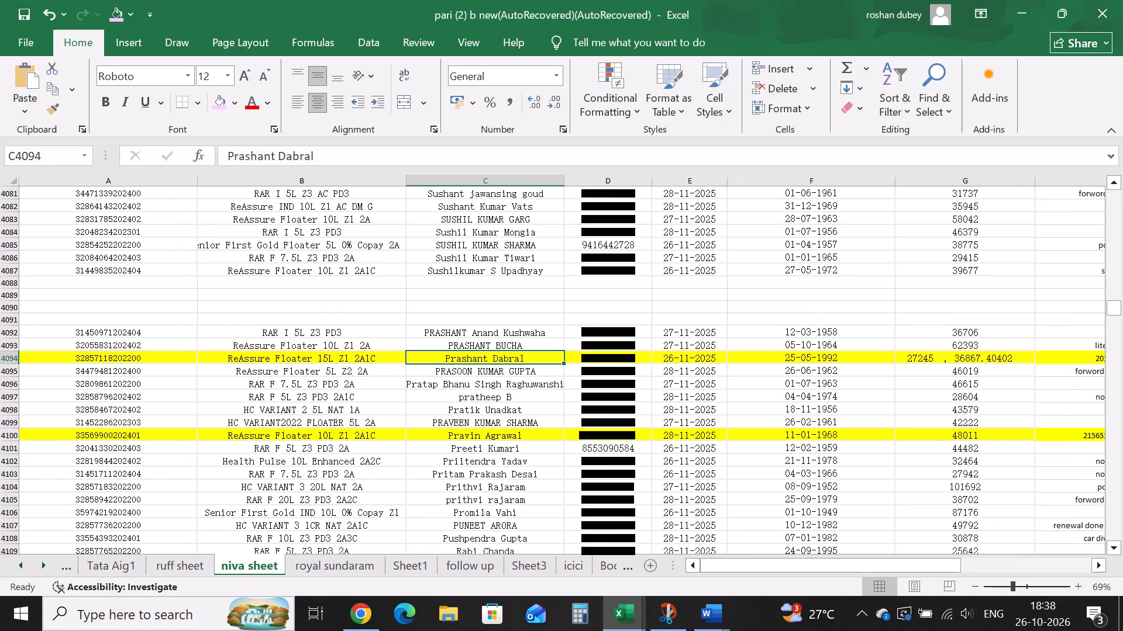
{"action": "key", "text": "Left"}
{"action": "key", "text": "Left"}
{"action": "key", "text": "Left"}
{"action": "key", "text": "Right"}
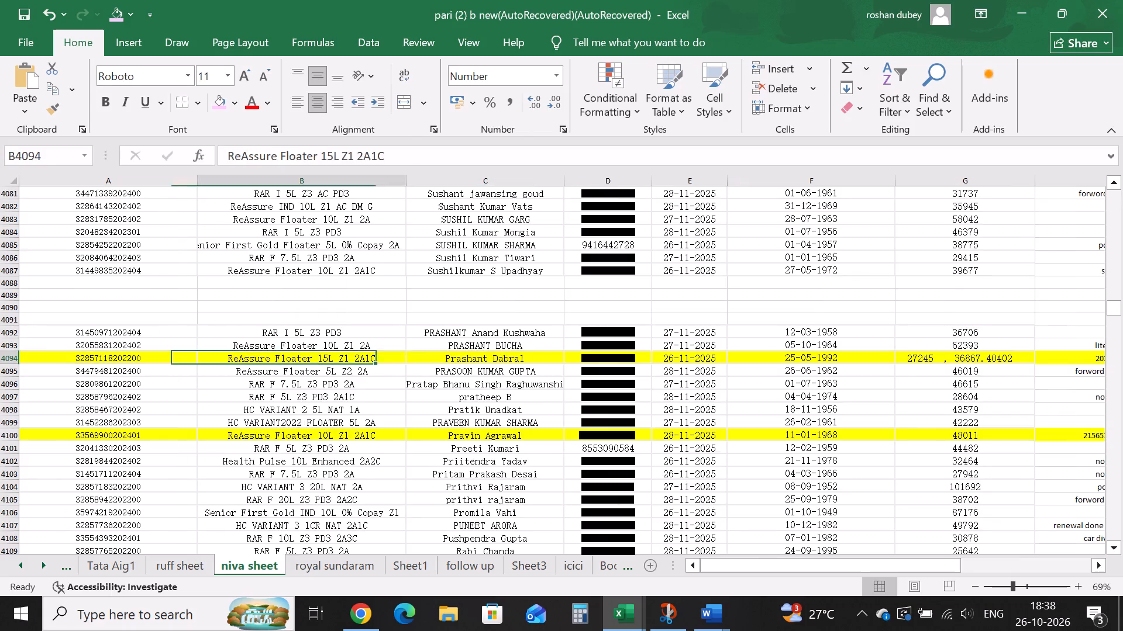
{"action": "key", "text": "Right"}
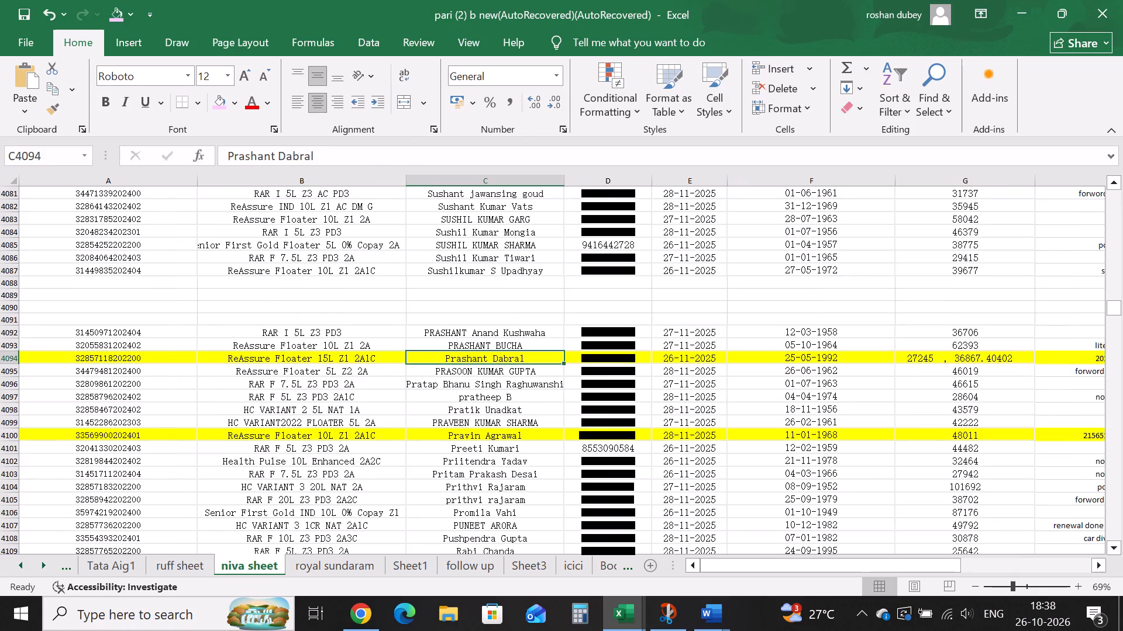
{"action": "key", "text": "Left"}
{"action": "key", "text": "Left"}
{"action": "key", "text": "Right"}
{"action": "key", "text": "Right"}
{"action": "key", "text": "Right"}
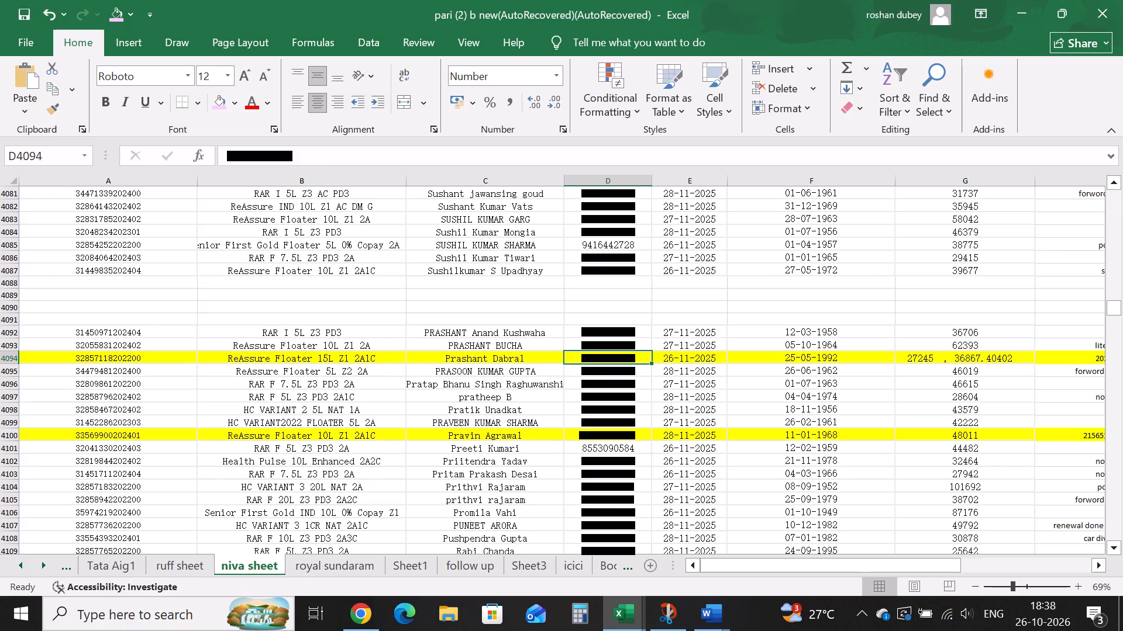
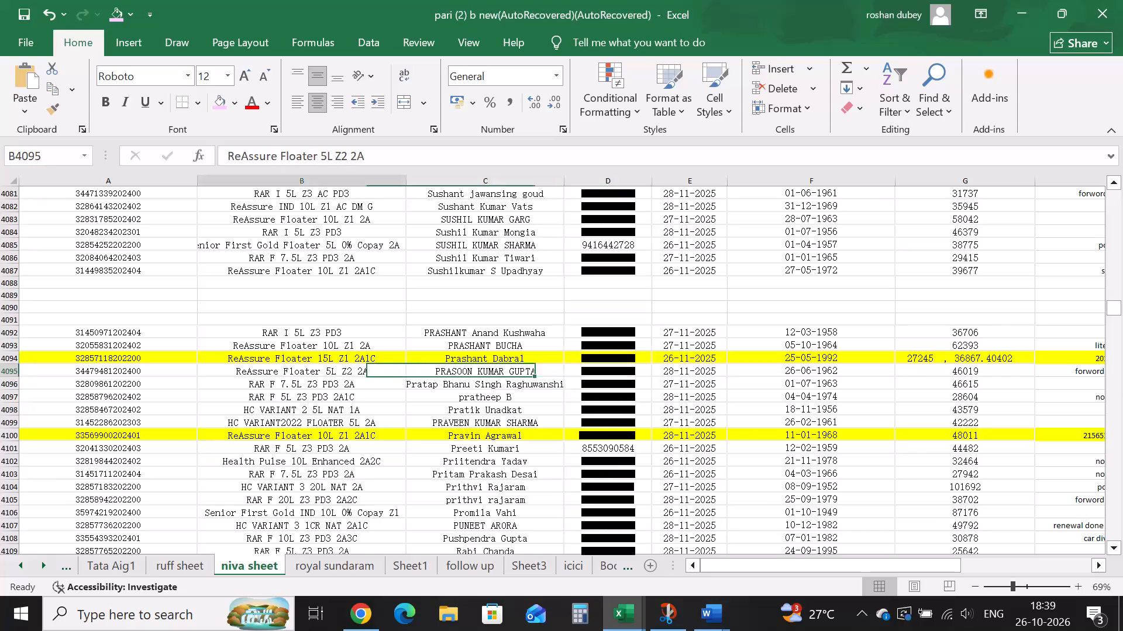
Check row 4095's record, from its policy number, plan and customer name to the contact number in column D.
{"action": "key", "text": "Left"}
{"action": "key", "text": "Left"}
{"action": "key", "text": "Right"}
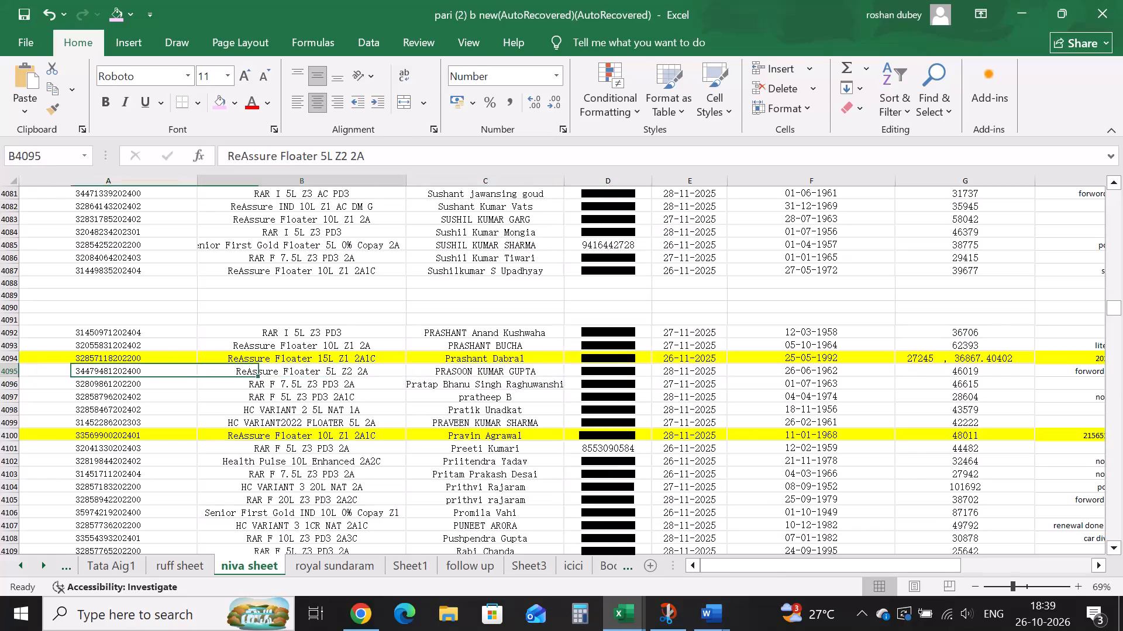
{"action": "key", "text": "Right"}
{"action": "key", "text": "Right"}
{"action": "key", "text": "Right"}
{"action": "key", "text": "Left"}
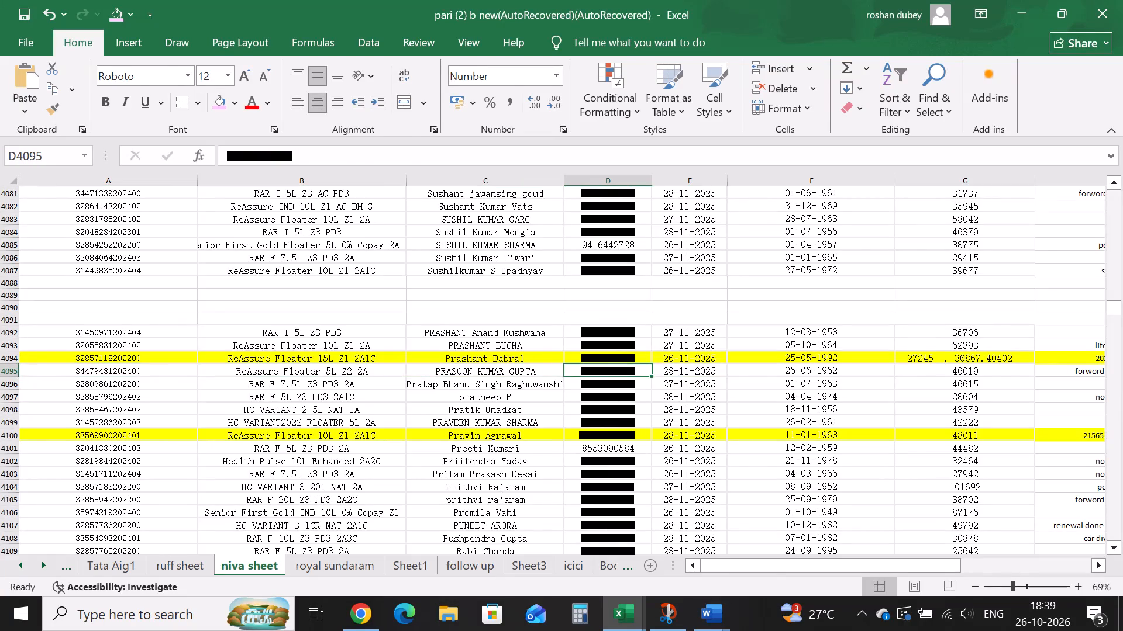
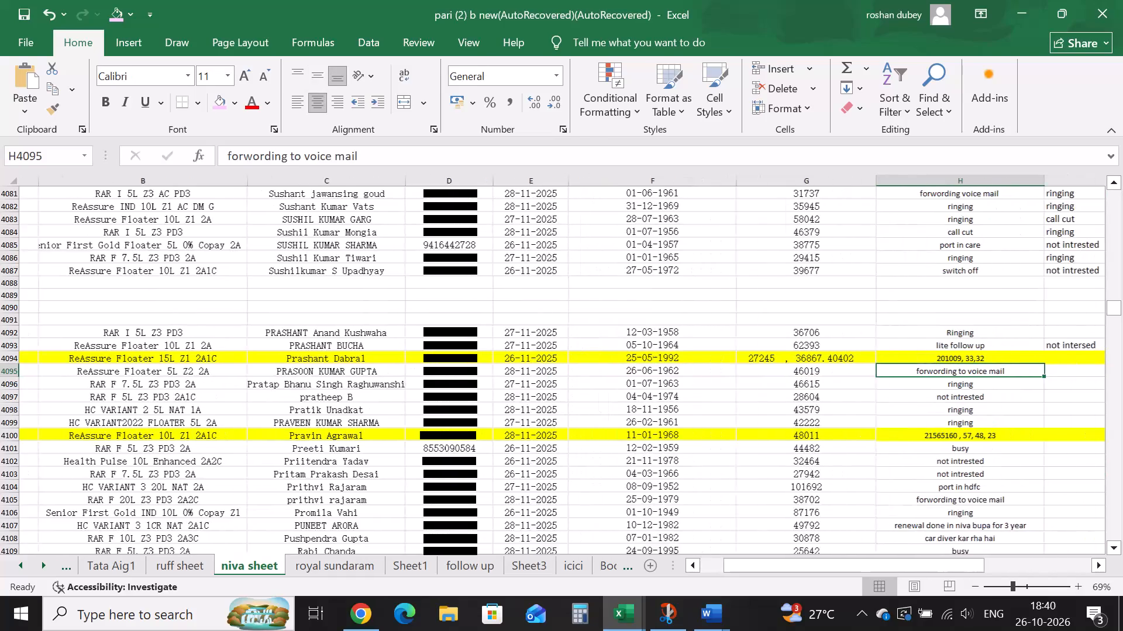
Record the call status "ringing" in column I for row 4095.
{"action": "key", "text": "Right"}
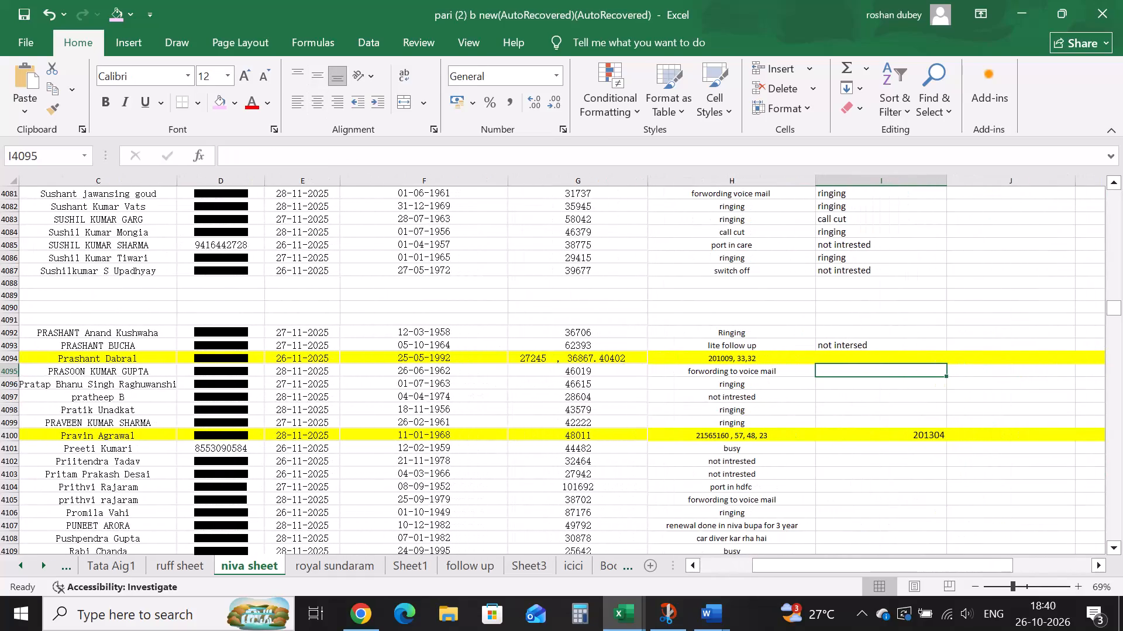
{"action": "type", "text": "ringing"}
{"action": "key", "text": "Return"}
Check row 4096's record, from its policy number, plan and customer name to the contact number in column D.
{"action": "key", "text": "Left"}
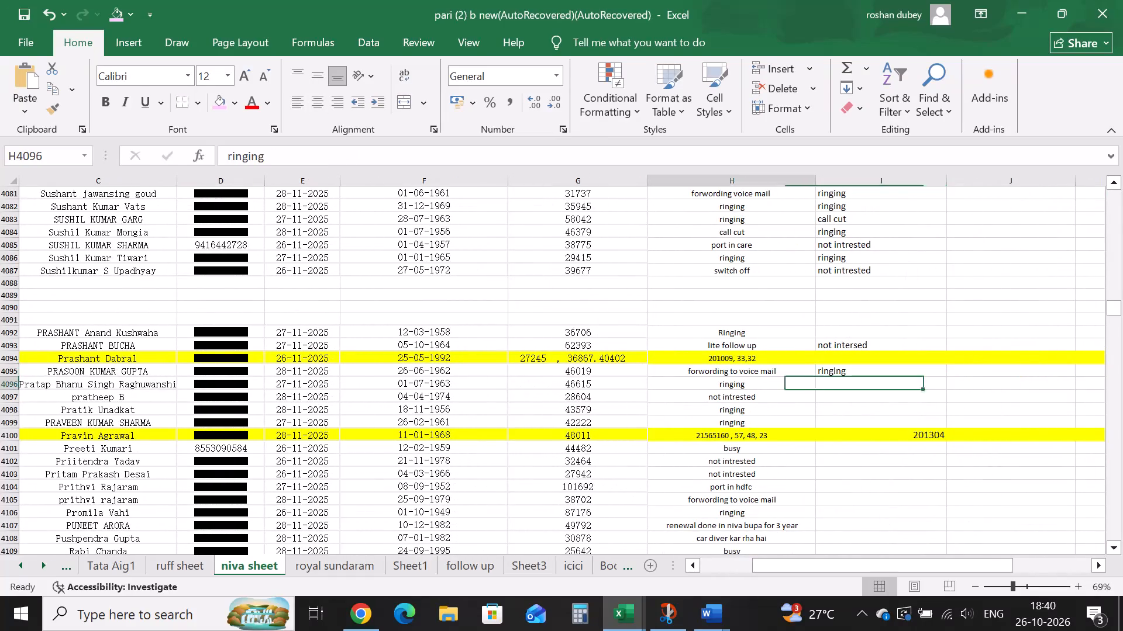
{"action": "key", "text": "Left"}
{"action": "key", "text": "Left"}
{"action": "key", "text": "Left"}
{"action": "key", "text": "Left"}
{"action": "key", "text": "Left"}
{"action": "key", "text": "Left"}
{"action": "key", "text": "Left"}
{"action": "key", "text": "Right"}
{"action": "key", "text": "Right"}
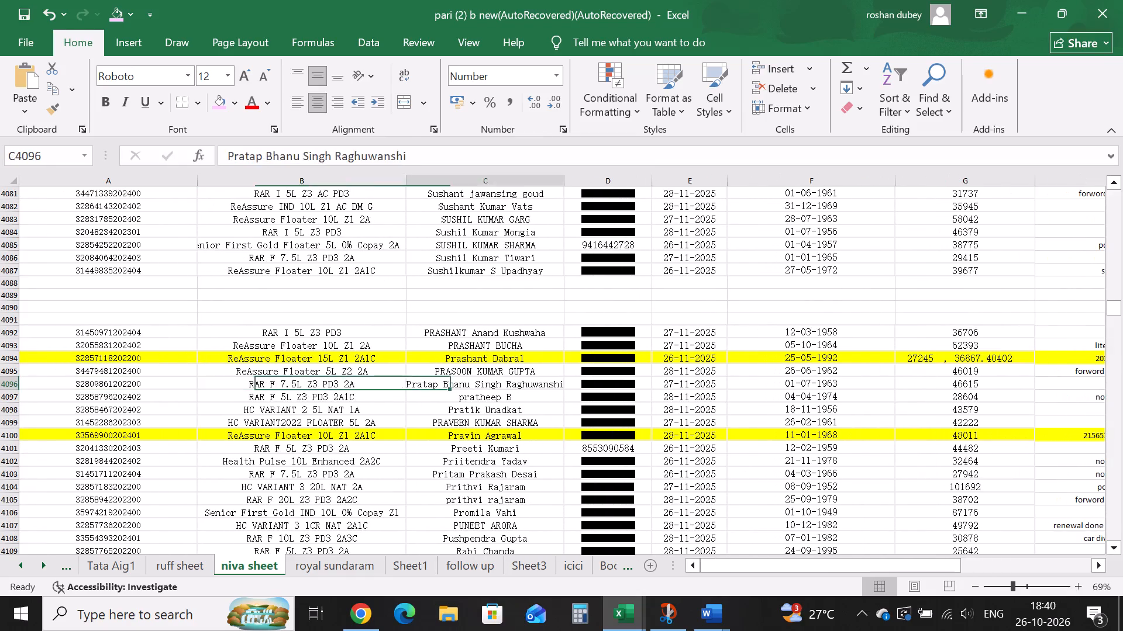
{"action": "key", "text": "Right"}
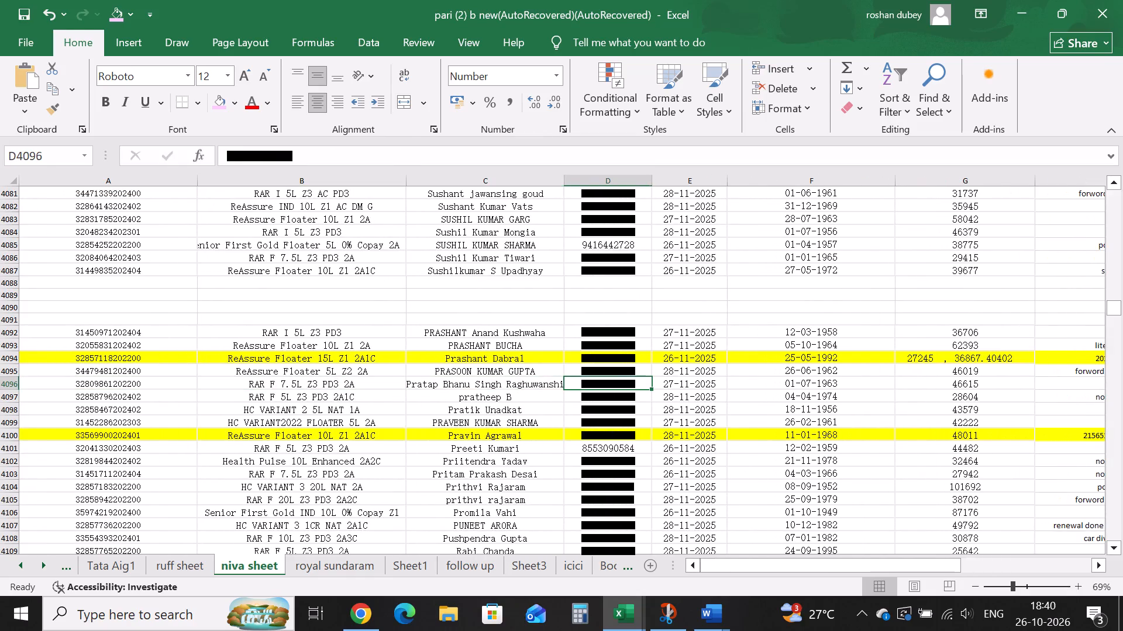
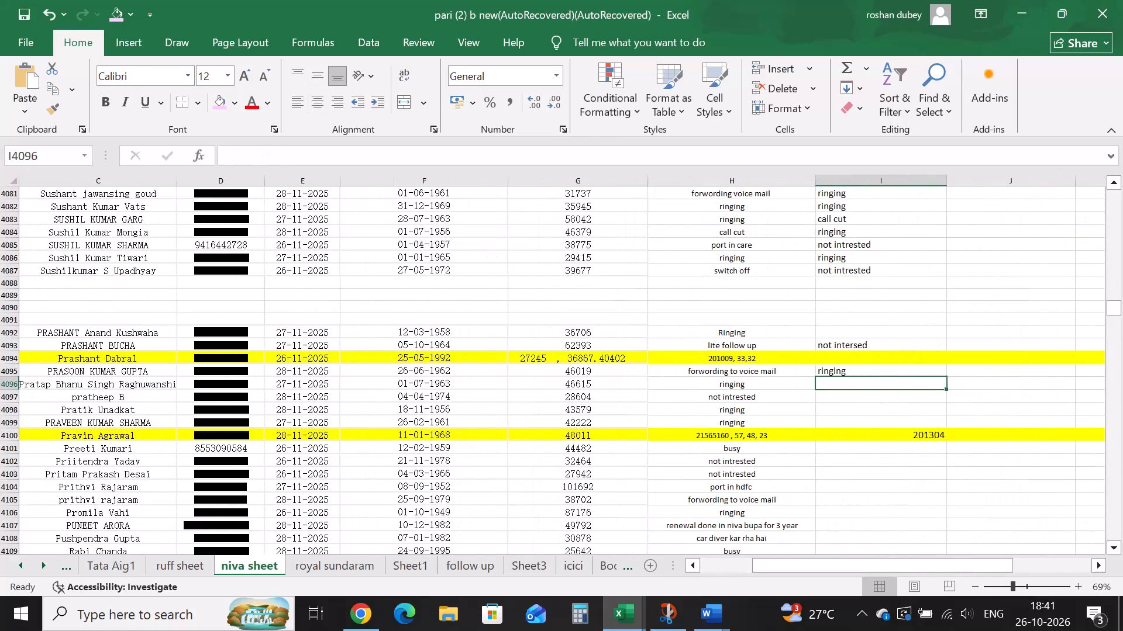
Record the call status "ringing" in column I for row 4096.
{"action": "type", "text": "ringing"}
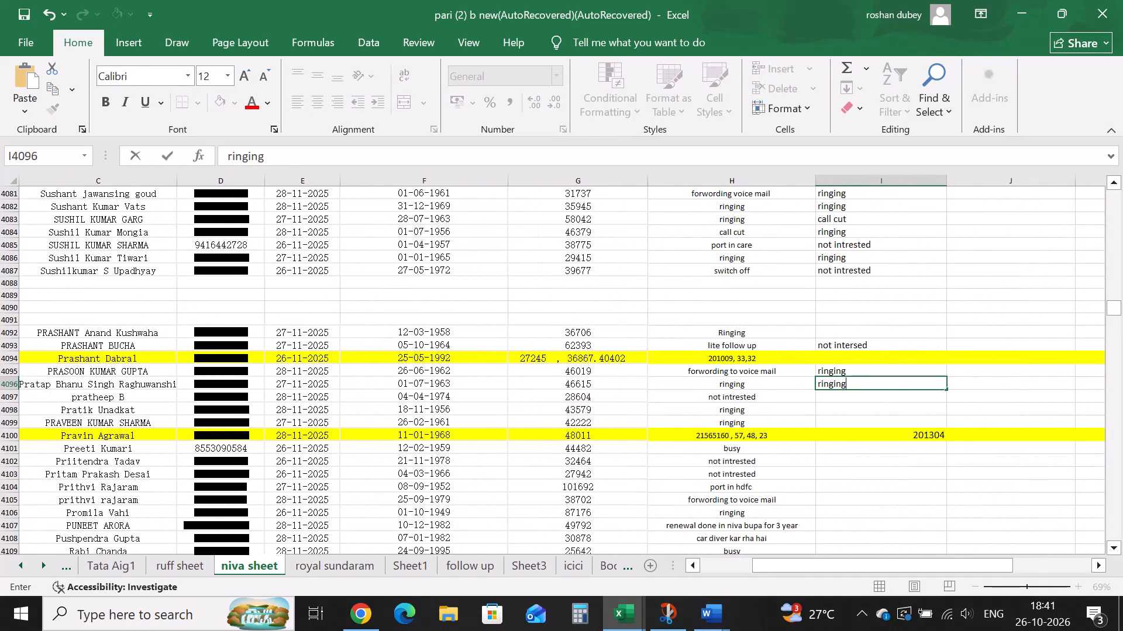
{"action": "key", "text": "Down"}
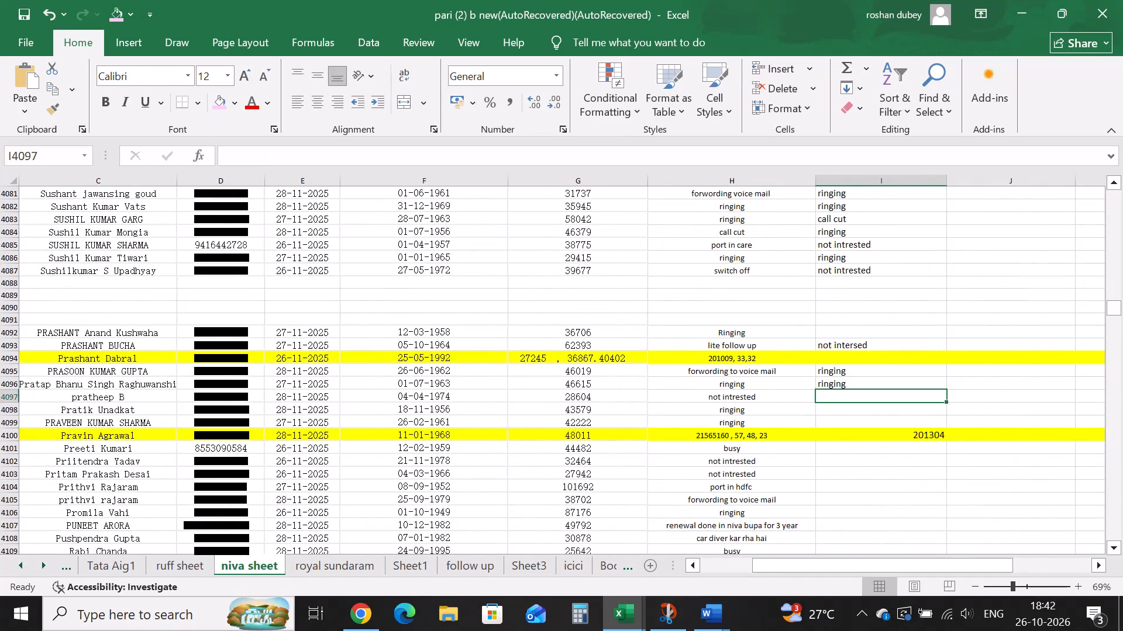
Check row 4097's record, from its policy number, plan and customer name to the previous call status in column H and contact number in column D.
{"action": "key", "text": "Left"}
{"action": "key", "text": "Left"}
{"action": "key", "text": "Left"}
{"action": "key", "text": "Left"}
{"action": "key", "text": "Left"}
{"action": "key", "text": "Left"}
{"action": "key", "text": "Left"}
{"action": "key", "text": "Left"}
{"action": "key", "text": "Left"}
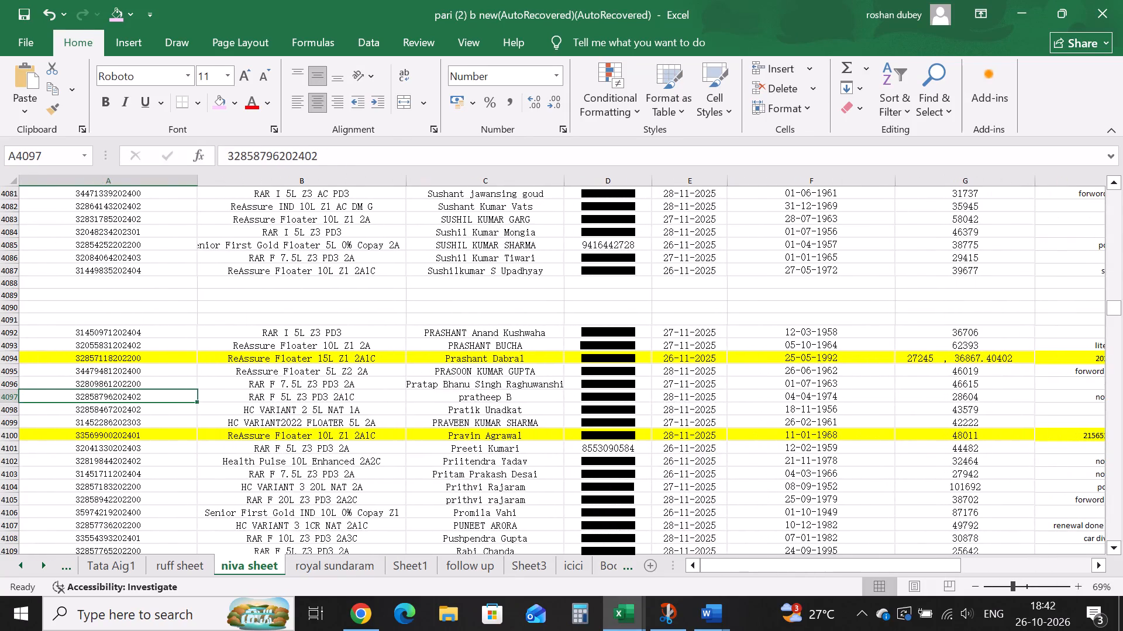
{"action": "key", "text": "Right"}
{"action": "key", "text": "Right"}
{"action": "key", "text": "Right"}
{"action": "key", "text": "Right"}
{"action": "key", "text": "Right"}
{"action": "key", "text": "Right"}
{"action": "key", "text": "Right"}
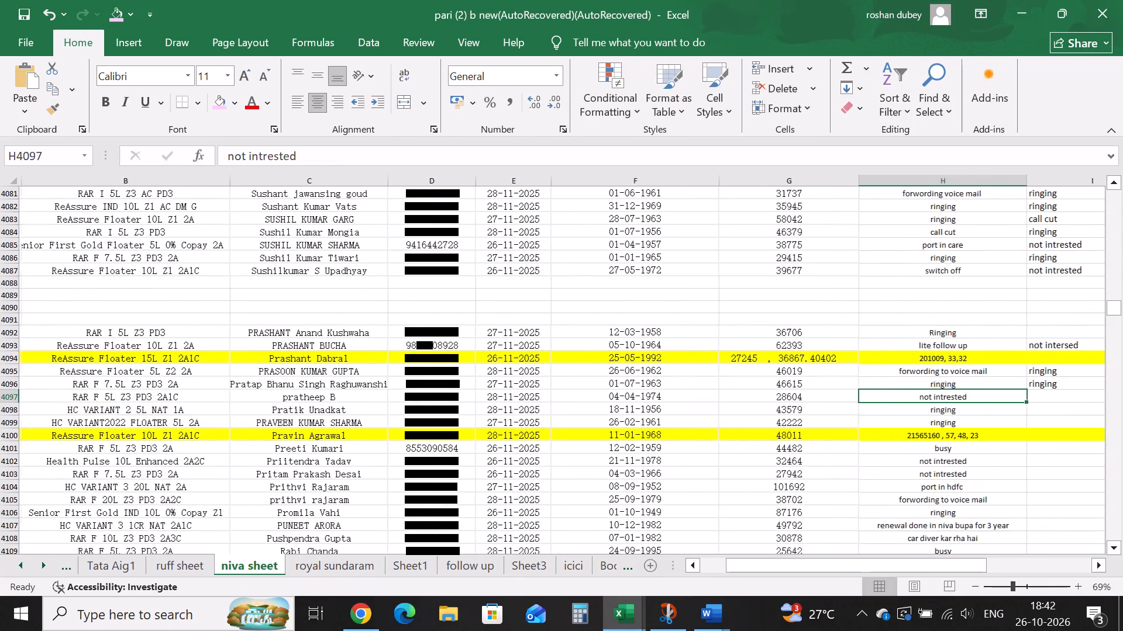
{"action": "key", "text": "Left"}
{"action": "key", "text": "Left"}
{"action": "key", "text": "Left"}
{"action": "key", "text": "Left"}
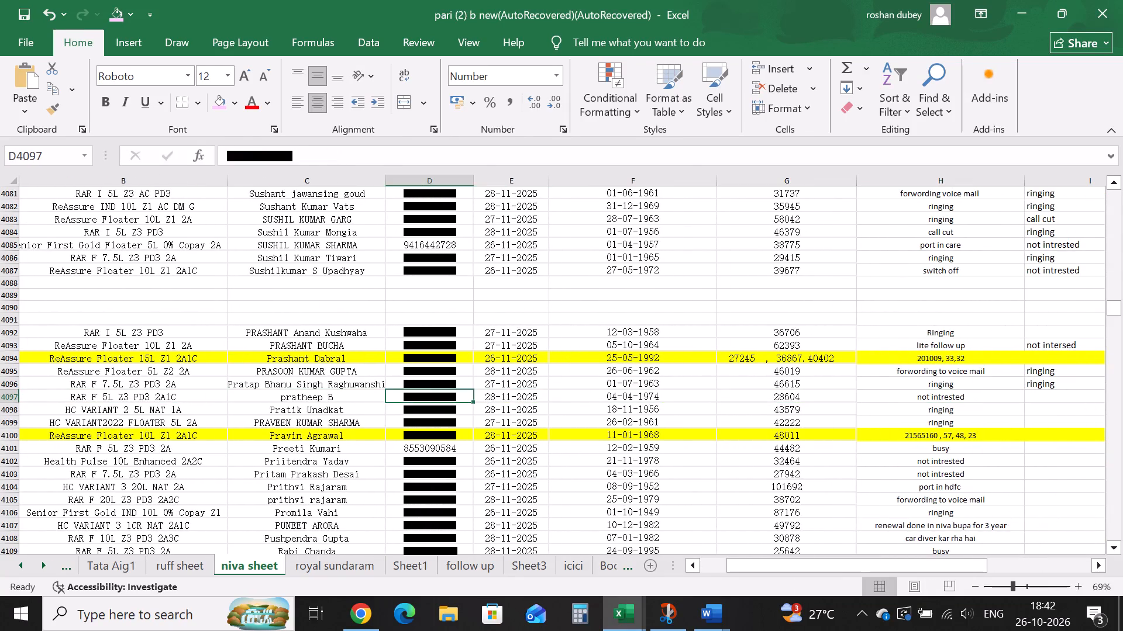
{"action": "key", "text": "Left"}
{"action": "key", "text": "Left"}
{"action": "key", "text": "Left"}
{"action": "key", "text": "Right"}
{"action": "key", "text": "Right"}
{"action": "key", "text": "Right"}
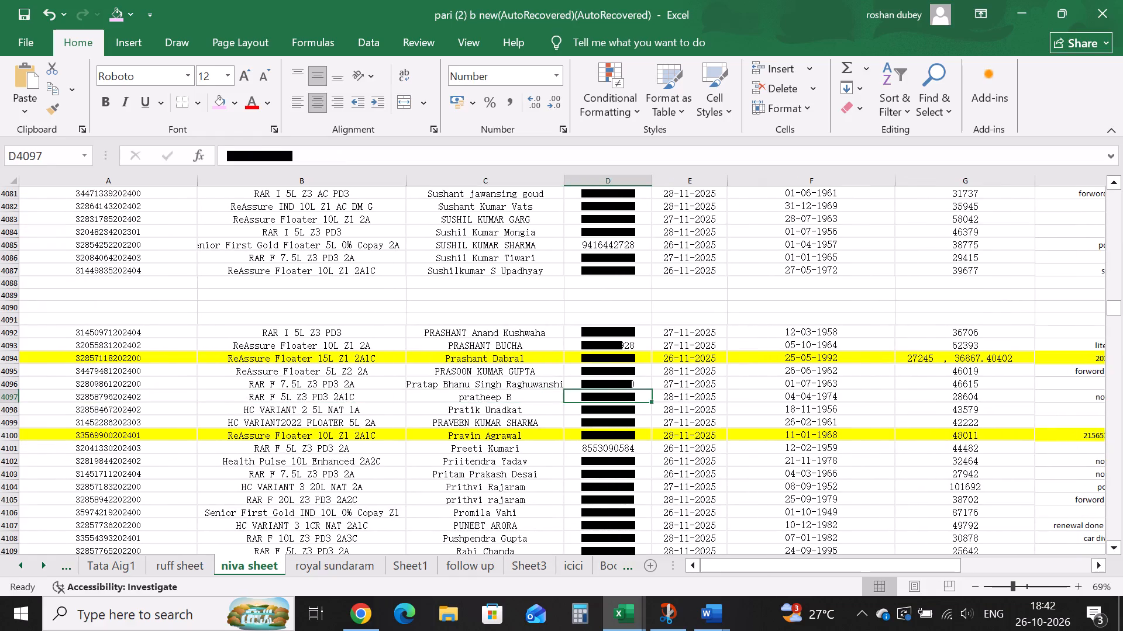
{"action": "key", "text": "Left"}
{"action": "key", "text": "Left"}
{"action": "key", "text": "Left"}
{"action": "key", "text": "Left"}
{"action": "key", "text": "Right"}
{"action": "key", "text": "Right"}
{"action": "key", "text": "Right"}
{"action": "key", "text": "Right"}
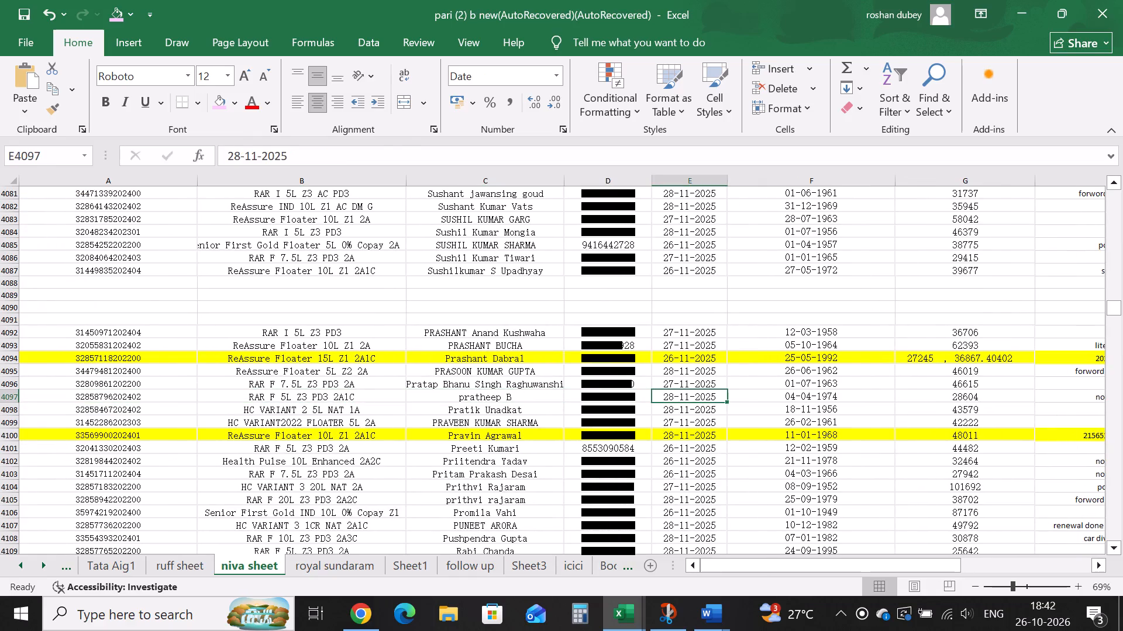
{"action": "key", "text": "Left"}
{"action": "key", "text": "Left"}
{"action": "key", "text": "Left"}
{"action": "key", "text": "Left"}
{"action": "key", "text": "Left"}
{"action": "key", "text": "Right"}
{"action": "key", "text": "Right"}
{"action": "key", "text": "Right"}
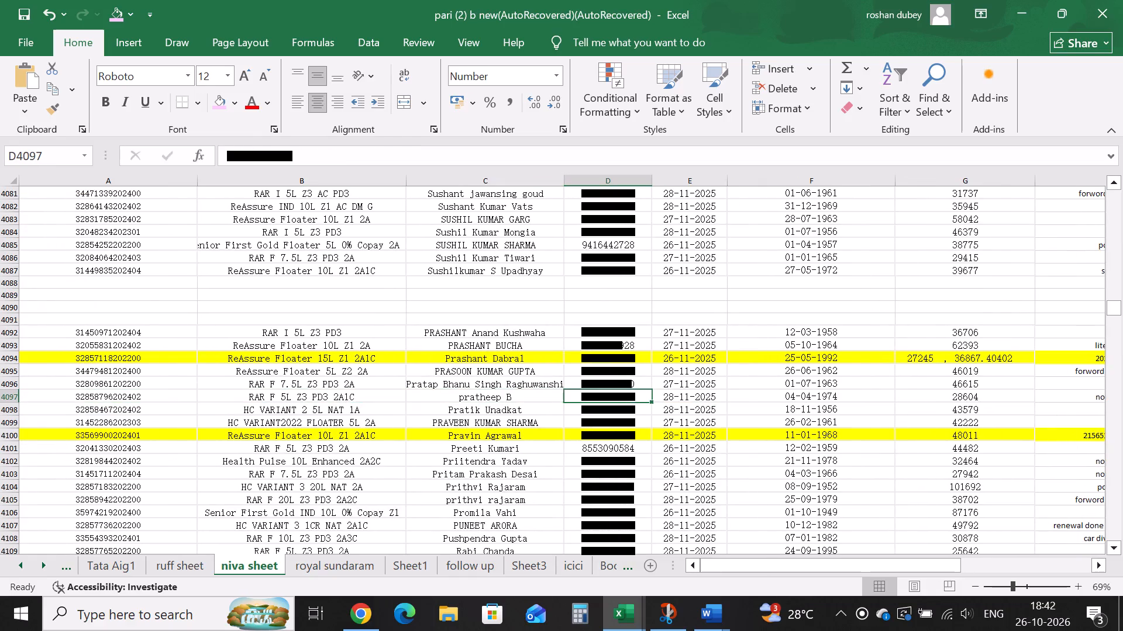
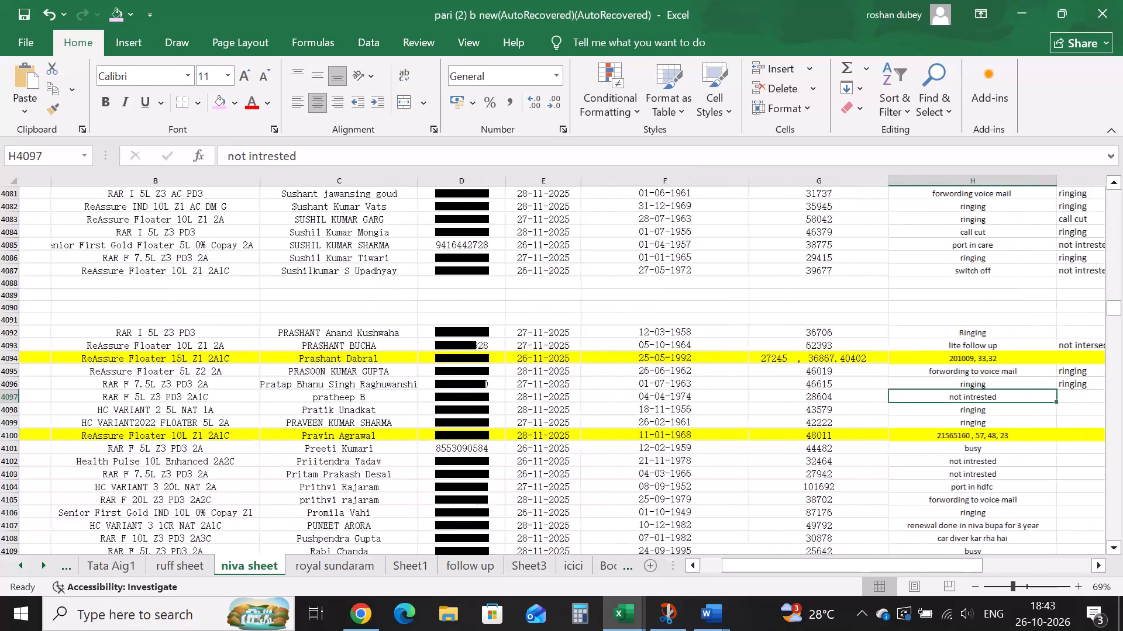
Record the call status "ringng" in column I for row 4097.
{"action": "key", "text": "Right"}
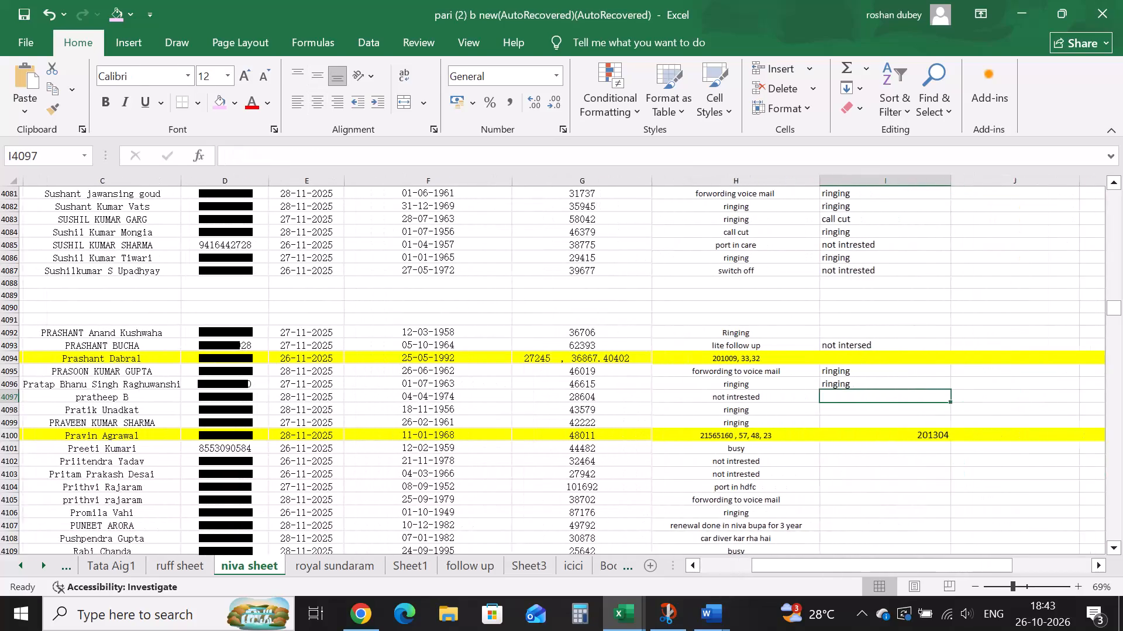
{"action": "type", "text": "ringng"}
{"action": "key", "text": "Return"}
Look up the contact number in column D for row 4098, checking the customer's policy number, plan and name.
{"action": "key", "text": "Left"}
{"action": "key", "text": "Left"}
{"action": "key", "text": "Left"}
{"action": "key", "text": "Left"}
{"action": "key", "text": "Left"}
{"action": "key", "text": "Left"}
{"action": "key", "text": "Left"}
{"action": "key", "text": "Left"}
{"action": "key", "text": "Left"}
{"action": "key", "text": "Left"}
{"action": "key", "text": "Left"}
{"action": "key", "text": "Left"}
{"action": "key", "text": "Left"}
{"action": "key", "text": "Left"}
{"action": "key", "text": "Right"}
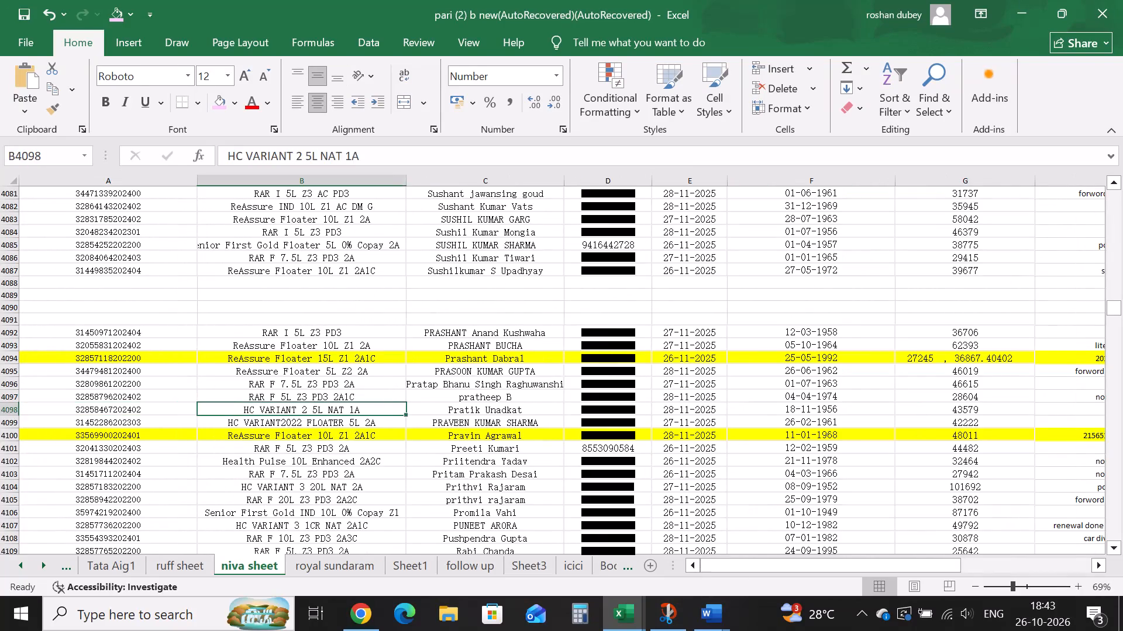
{"action": "key", "text": "Right"}
{"action": "key", "text": "Right"}
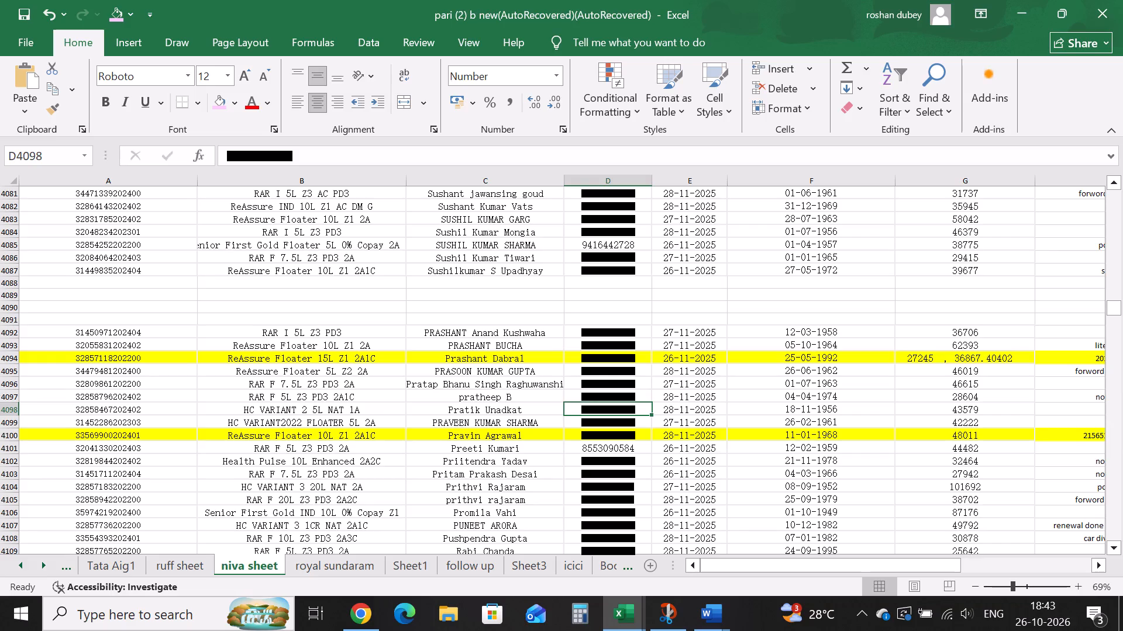
Record the call status "ringing" in column I for row 4098.
{"action": "key", "text": "Right"}
{"action": "key", "text": "Right"}
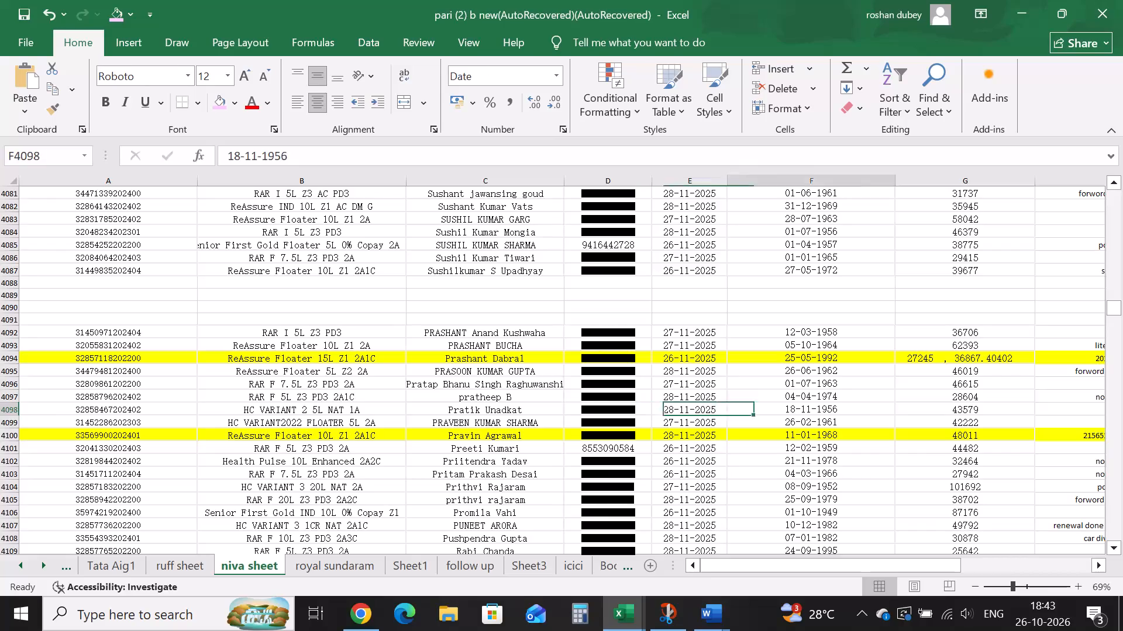
{"action": "key", "text": "Right"}
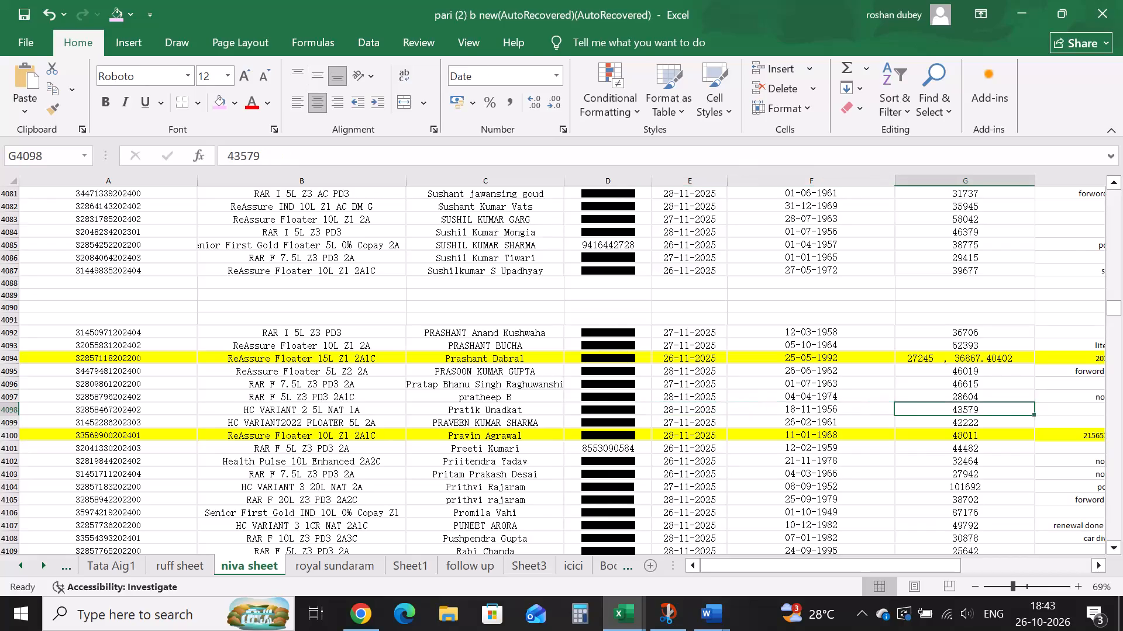
{"action": "key", "text": "Right"}
{"action": "key", "text": "Right"}
{"action": "type", "text": "ringing"}
{"action": "key", "text": "Return"}
Look up the contact number in column D for row 4099, checking the customer's policy number, plan and name.
{"action": "key", "text": "Left"}
{"action": "key", "text": "Left"}
{"action": "key", "text": "Left"}
{"action": "key", "text": "Left"}
{"action": "key", "text": "Left"}
{"action": "key", "text": "Left"}
{"action": "key", "text": "Left"}
{"action": "key", "text": "Left"}
{"action": "key", "text": "Left"}
{"action": "key", "text": "Left"}
{"action": "key", "text": "Left"}
{"action": "key", "text": "Left"}
{"action": "key", "text": "Left"}
{"action": "key", "text": "Left"}
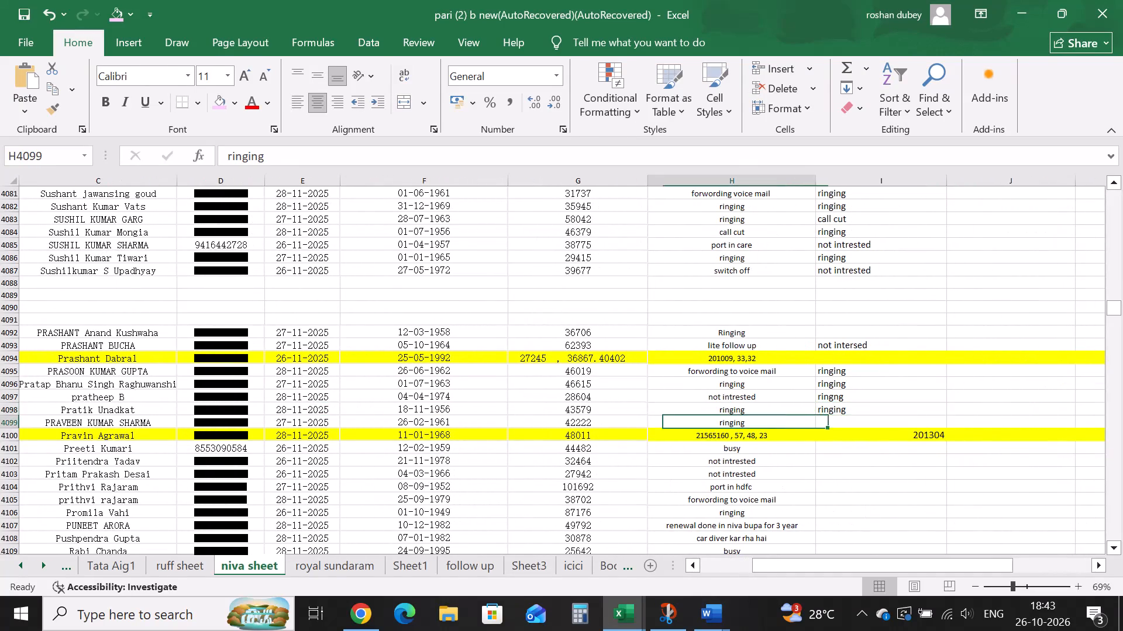
{"action": "key", "text": "Right"}
{"action": "key", "text": "Right"}
{"action": "key", "text": "Right"}
{"action": "key", "text": "Left"}
{"action": "key", "text": "Left"}
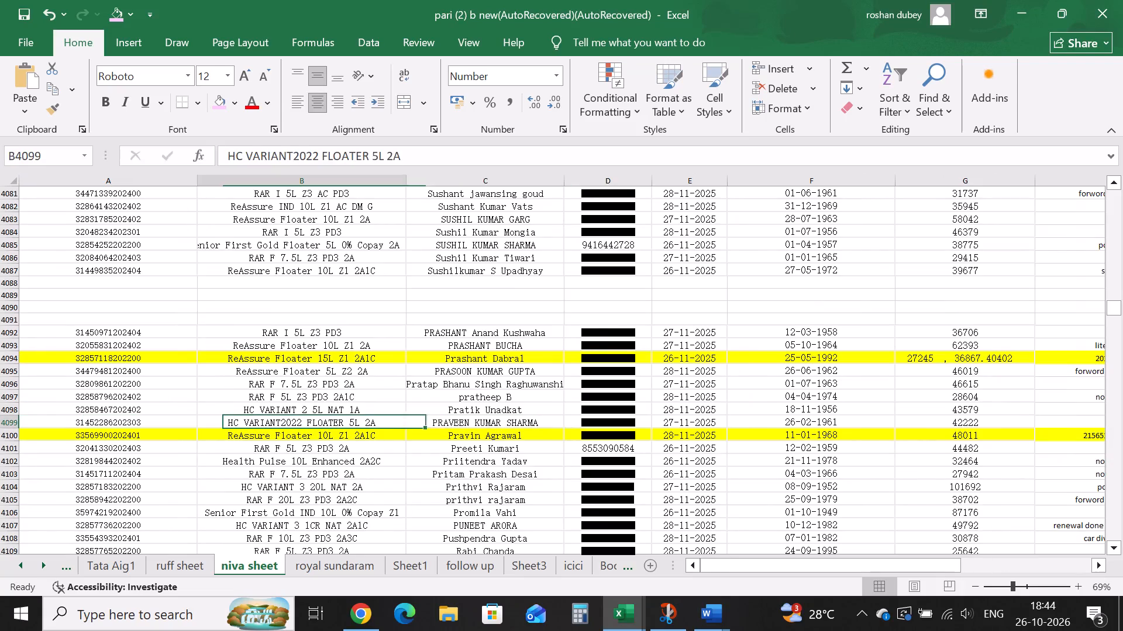
{"action": "key", "text": "Left"}
{"action": "key", "text": "Right"}
{"action": "key", "text": "Right"}
{"action": "key", "text": "Right"}
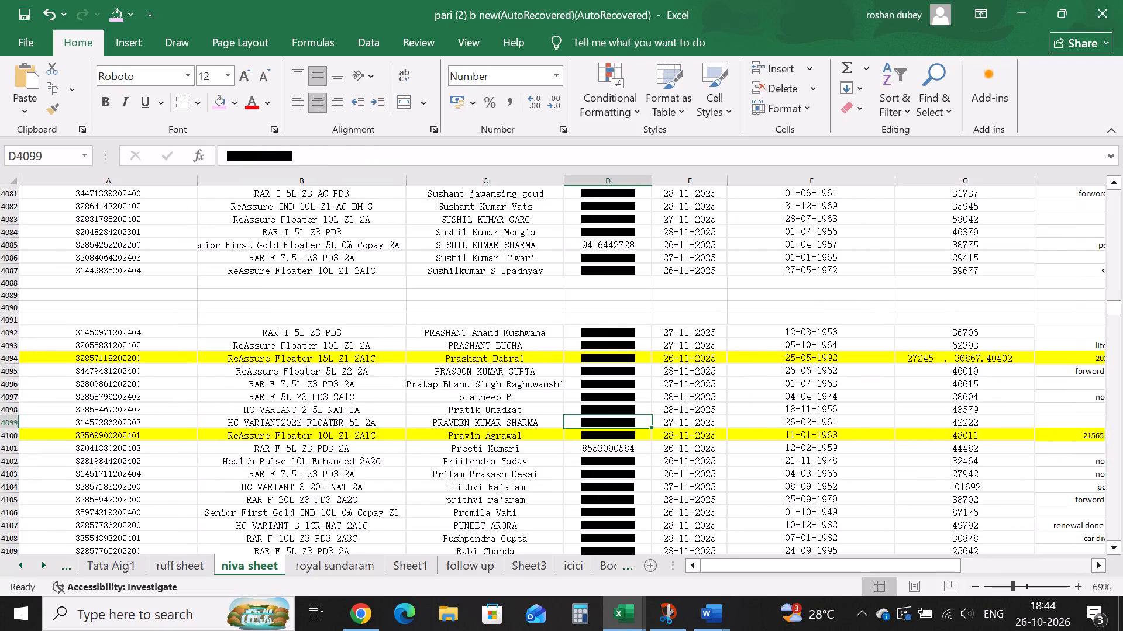
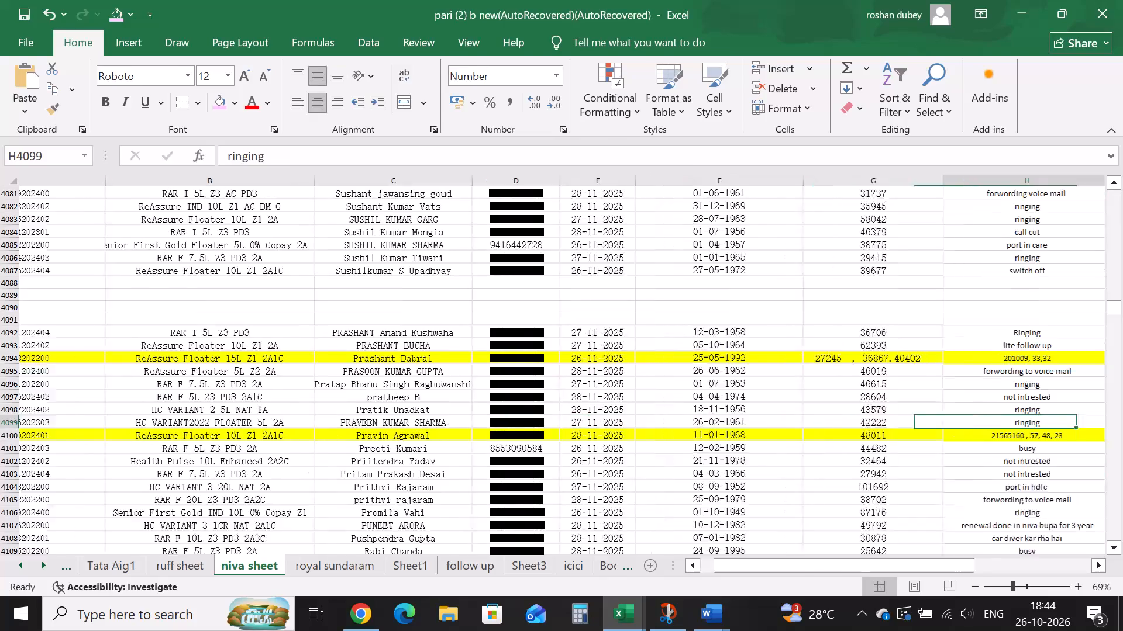
Record the call status "ringing" in column I for row 4099.
{"action": "key", "text": "Right"}
{"action": "type", "text": "ringing"}
{"action": "key", "text": "Return"}
Review the highlighted customer in row 4100, reading across the policy number, plan, name, dates and amount in columns A to G.
{"action": "key", "text": "Left"}
{"action": "key", "text": "Left"}
{"action": "key", "text": "Left"}
{"action": "key", "text": "Left"}
{"action": "key", "text": "Left"}
{"action": "key", "text": "Left"}
{"action": "key", "text": "Left"}
{"action": "key", "text": "Left"}
{"action": "key", "text": "Left"}
{"action": "key", "text": "Left"}
{"action": "key", "text": "Left"}
{"action": "key", "text": "Left"}
{"action": "key", "text": "Left"}
{"action": "key", "text": "Left"}
{"action": "key", "text": "Left"}
{"action": "key", "text": "Left"}
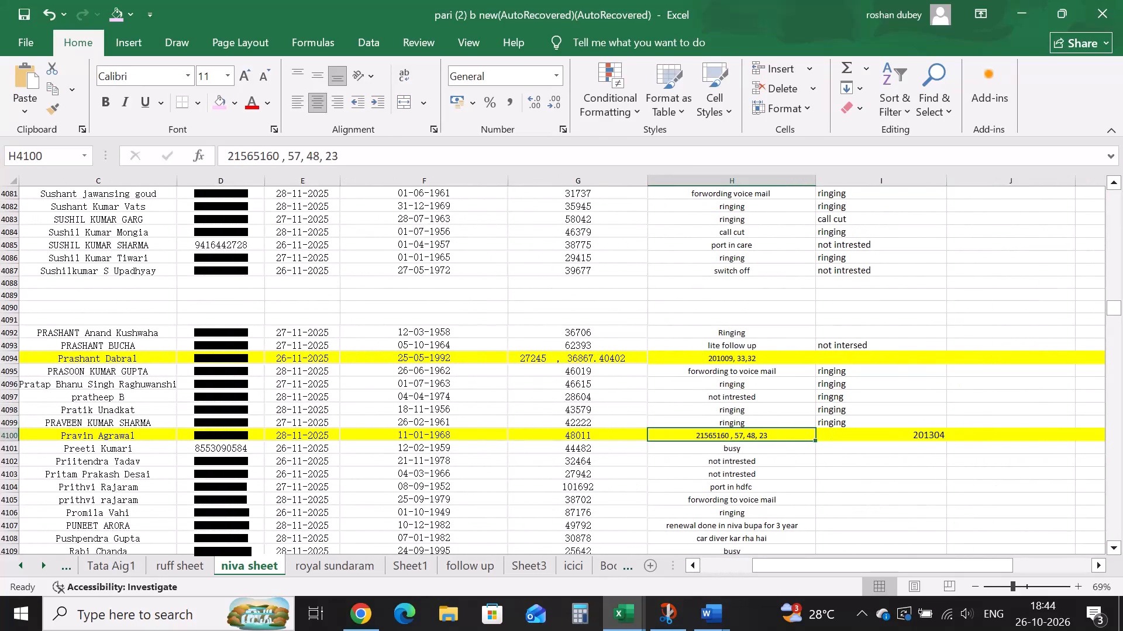
{"action": "key", "text": "Right"}
{"action": "key", "text": "Right"}
{"action": "key", "text": "Right"}
{"action": "key", "text": "Right"}
{"action": "key", "text": "Left"}
{"action": "key", "text": "Left"}
{"action": "key", "text": "Left"}
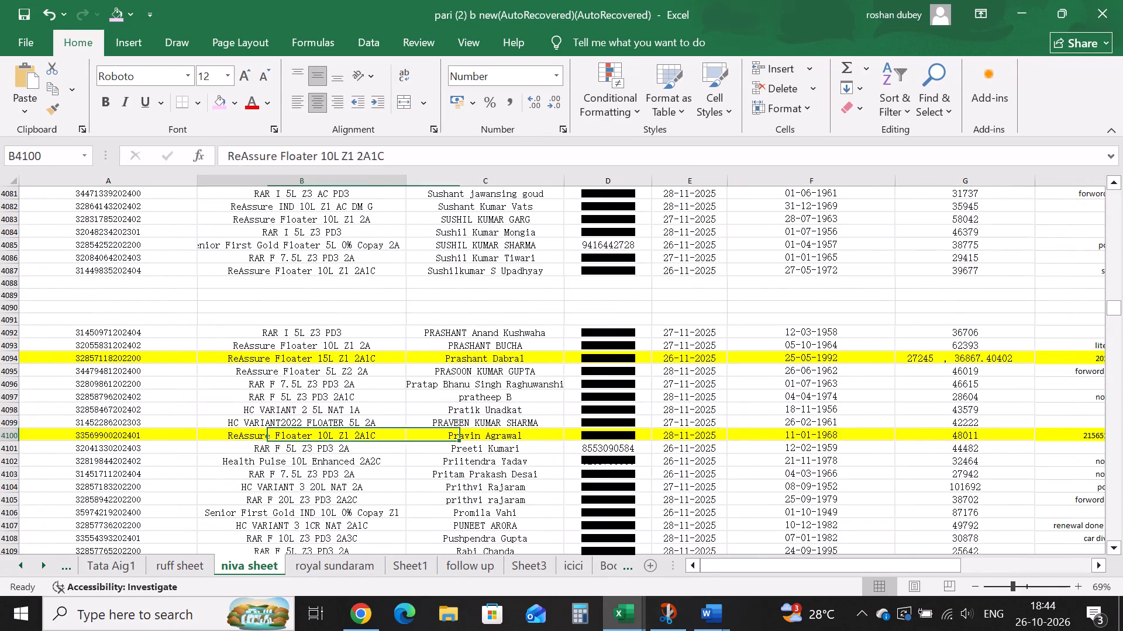
{"action": "key", "text": "Left"}
{"action": "key", "text": "Left"}
{"action": "key", "text": "Right"}
{"action": "key", "text": "Right"}
{"action": "key", "text": "Right"}
{"action": "key", "text": "Right"}
{"action": "key", "text": "Right"}
{"action": "key", "text": "Right"}
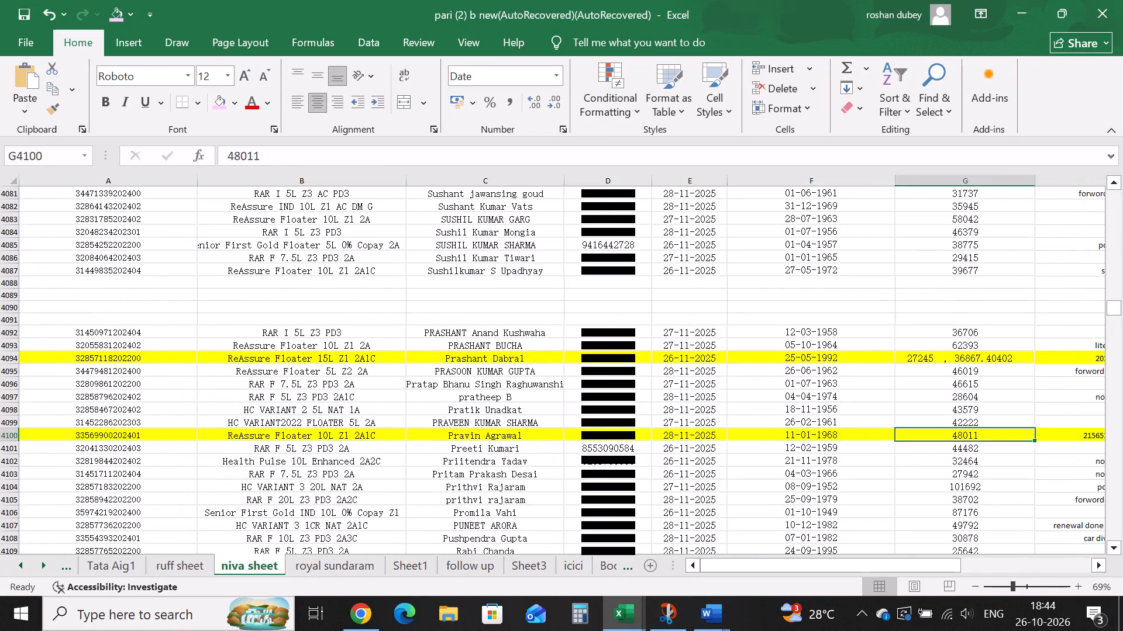
Examine the existing notes in columns H and I for the highlighted row 4100.
{"action": "key", "text": "Right"}
{"action": "key", "text": "Right"}
{"action": "key", "text": "Left"}
{"action": "key", "text": "Left"}
{"action": "key", "text": "Left"}
{"action": "key", "text": "Right"}
{"action": "key", "text": "Right"}
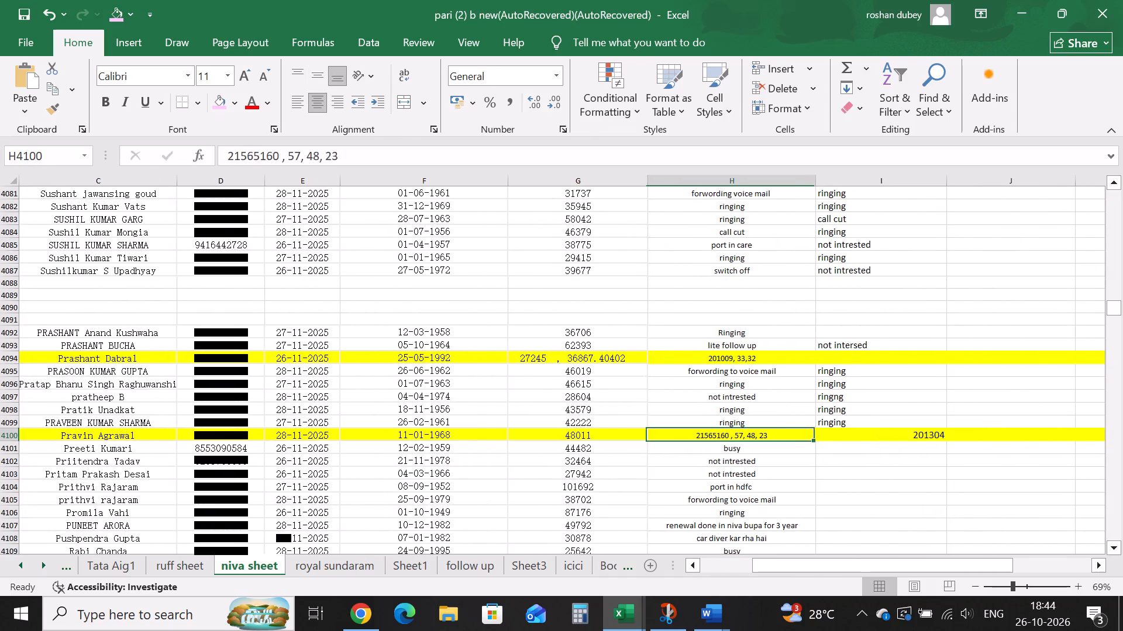
{"action": "key", "text": "Right"}
{"action": "key", "text": "Down"}
{"action": "key", "text": "Left"}
{"action": "key", "text": "Up"}
{"action": "key", "text": "Right"}
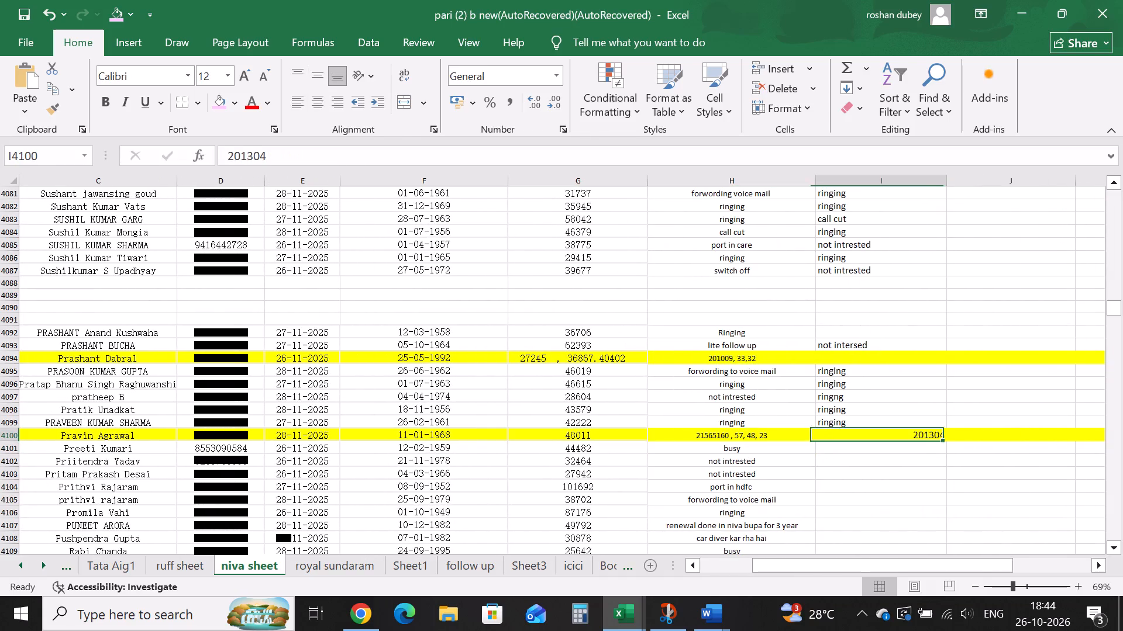
{"action": "key", "text": "Right"}
{"action": "key", "text": "Left"}
Look up the contact number in column D for row 4100, rechecking the notes, policy number, plan and name.
{"action": "key", "text": "Left"}
{"action": "key", "text": "Left"}
{"action": "key", "text": "Left"}
{"action": "key", "text": "Left"}
{"action": "key", "text": "Left"}
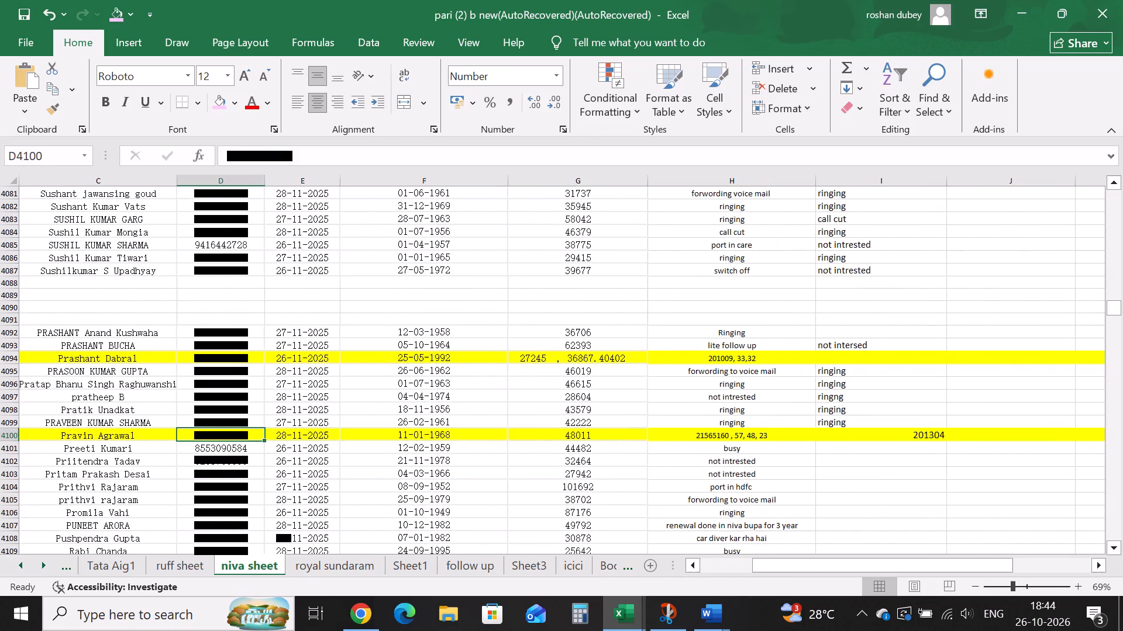
{"action": "key", "text": "Right"}
{"action": "key", "text": "Right"}
{"action": "key", "text": "Right"}
{"action": "key", "text": "Right"}
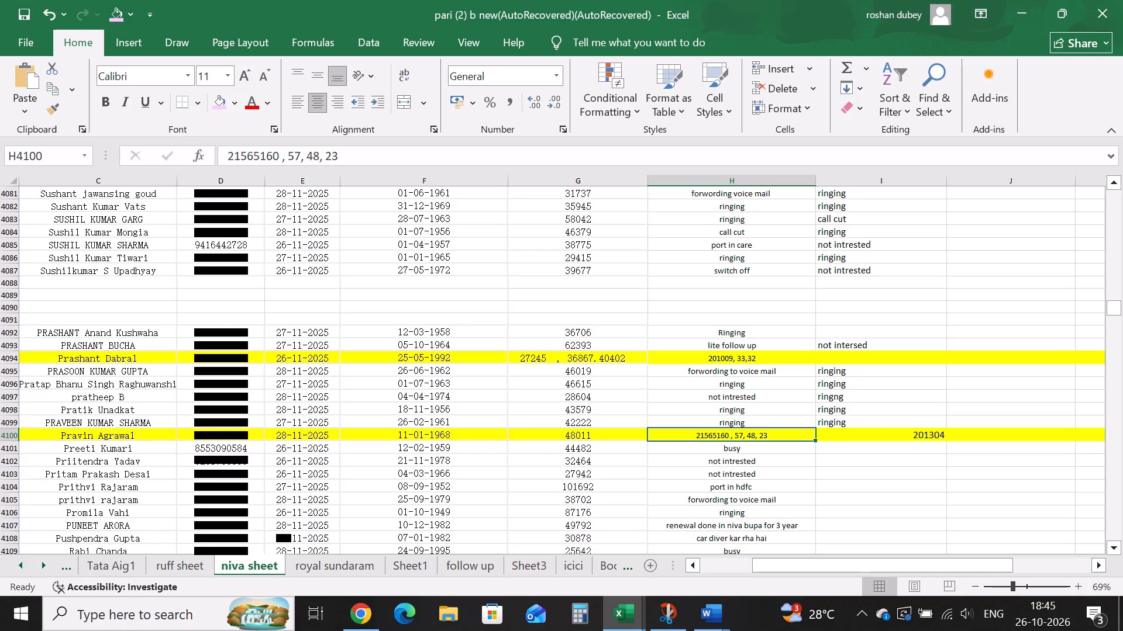
{"action": "key", "text": "Left"}
{"action": "key", "text": "Left"}
{"action": "key", "text": "Left"}
{"action": "key", "text": "Left"}
{"action": "key", "text": "Left"}
{"action": "key", "text": "Left"}
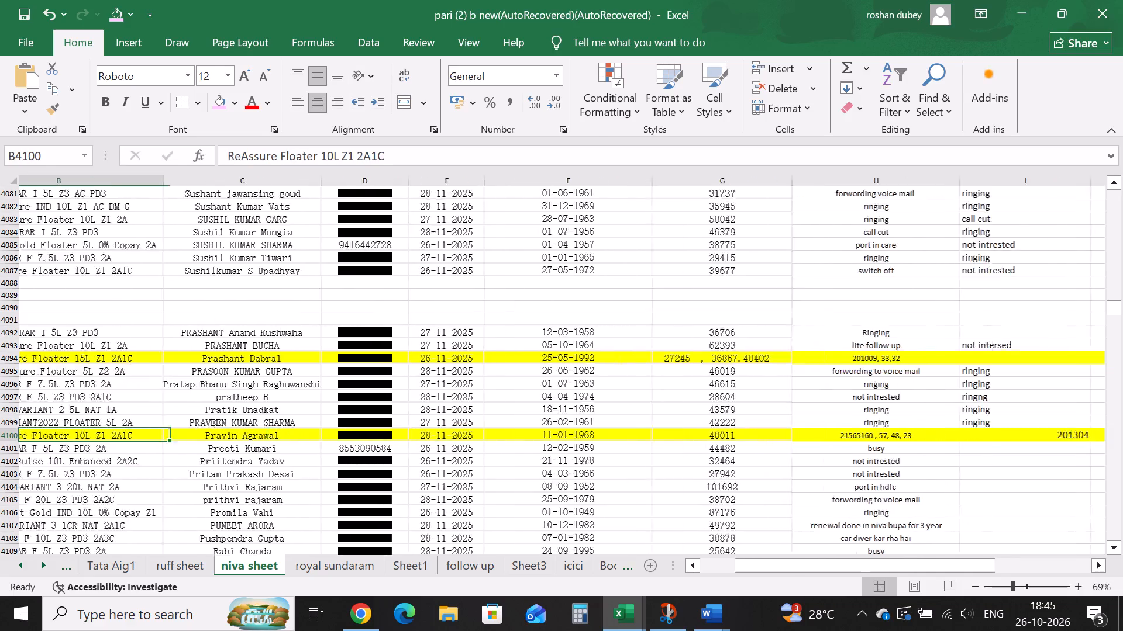
{"action": "key", "text": "Left"}
{"action": "key", "text": "Right"}
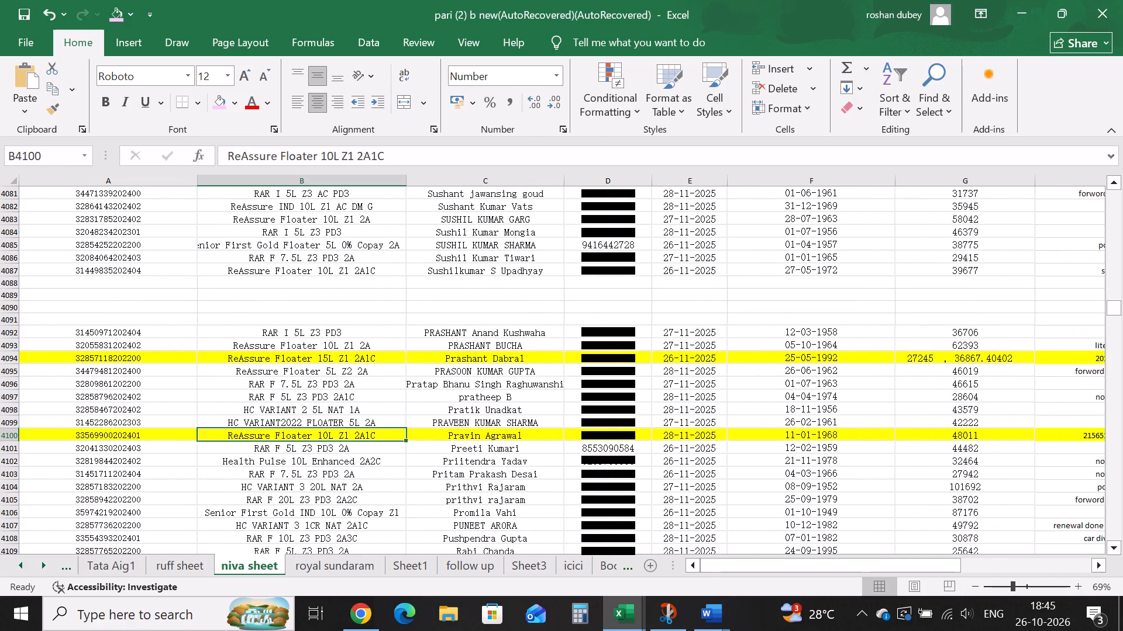
{"action": "key", "text": "Right"}
{"action": "key", "text": "Right"}
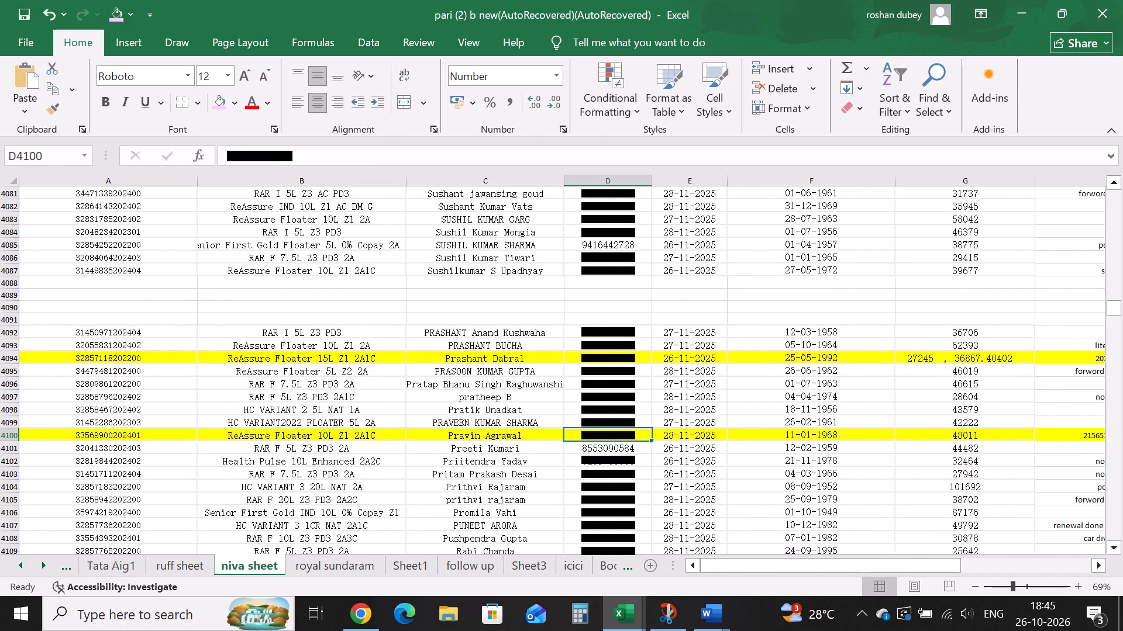
{"action": "triple_click", "coordinate": [645, 435]}
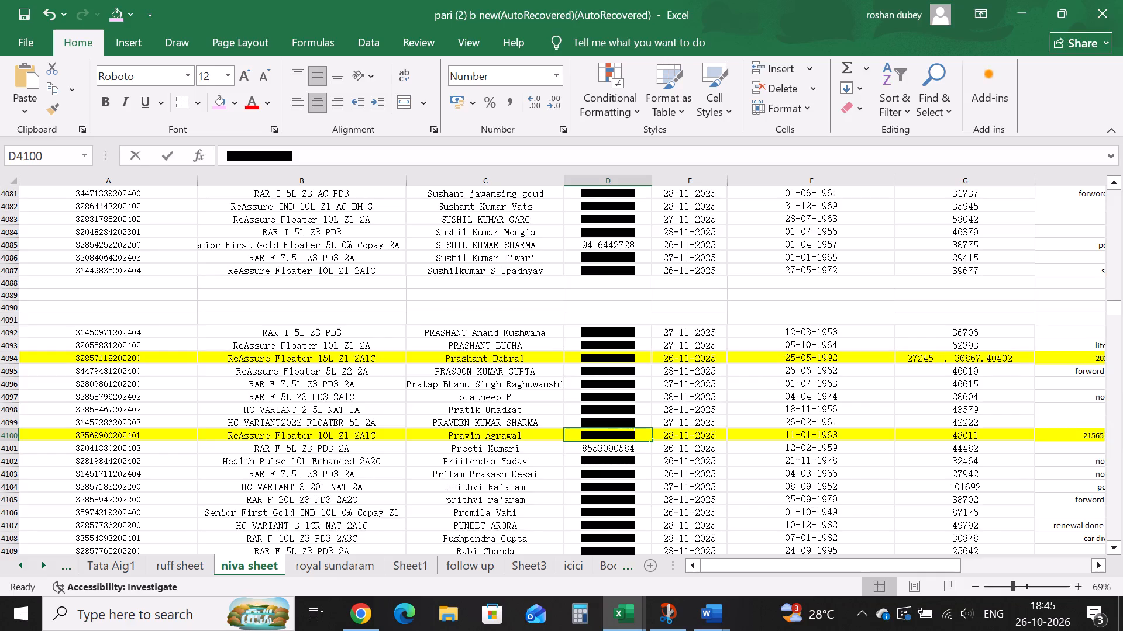
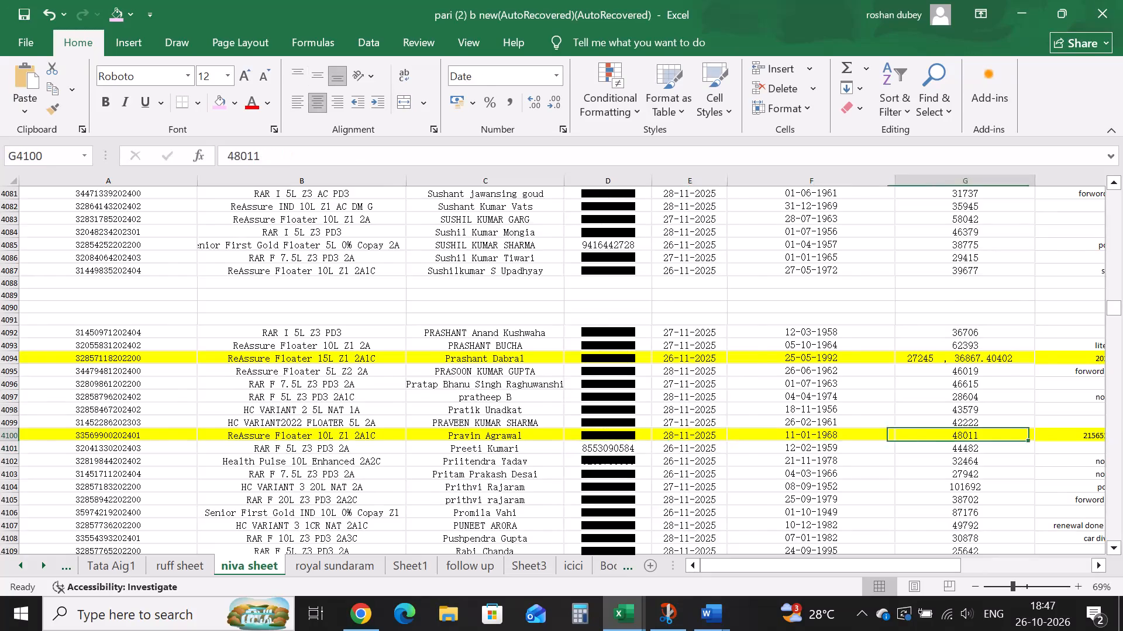
Replace the existing entry in column I for row 4100 with the call status "ringing".
{"action": "key", "text": "Right"}
{"action": "key", "text": "Right"}
{"action": "key", "text": "Right"}
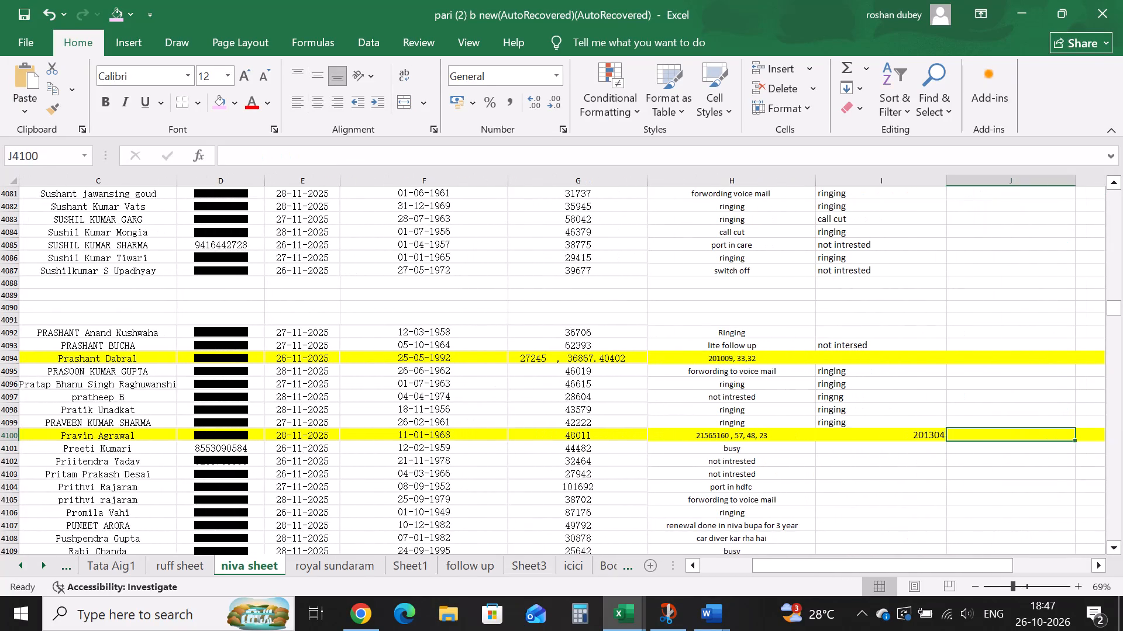
{"action": "key", "text": "Left"}
{"action": "type", "text": "ringing"}
{"action": "key", "text": "Return"}
Look up the contact number in column D for the customer in row 4101, selecting the whole row to read it.
{"action": "key", "text": "Left"}
{"action": "key", "text": "Left"}
{"action": "key", "text": "Left"}
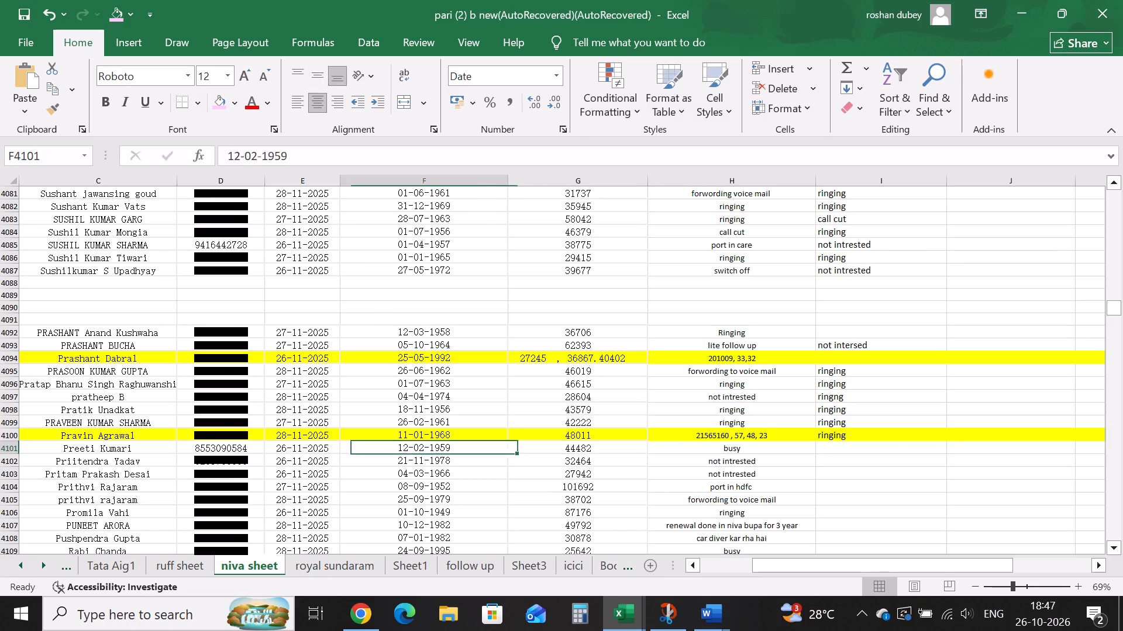
{"action": "key", "text": "Left"}
{"action": "key", "text": "Left"}
{"action": "key", "text": "Left"}
{"action": "key", "text": "Left"}
{"action": "key", "text": "Left"}
{"action": "key", "text": "Left"}
{"action": "key", "text": "Right"}
{"action": "key", "text": "Right"}
{"action": "key", "text": "Right"}
{"action": "right_click", "coordinate": [626, 523]}
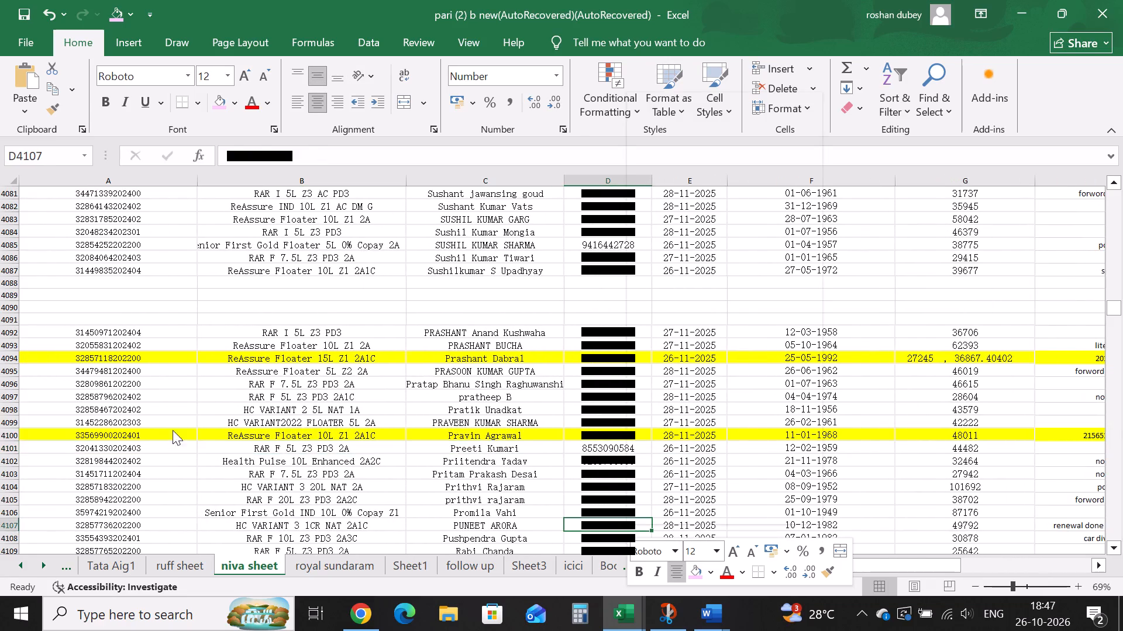
{"action": "left_click", "coordinate": [4, 445]}
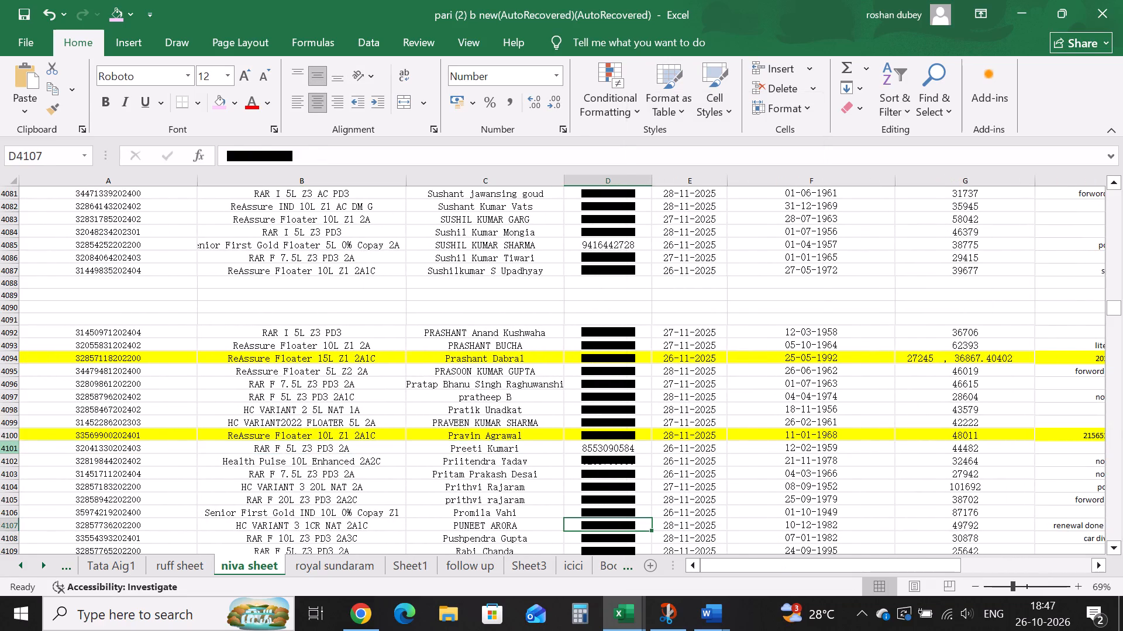
{"action": "left_click", "coordinate": [4, 445]}
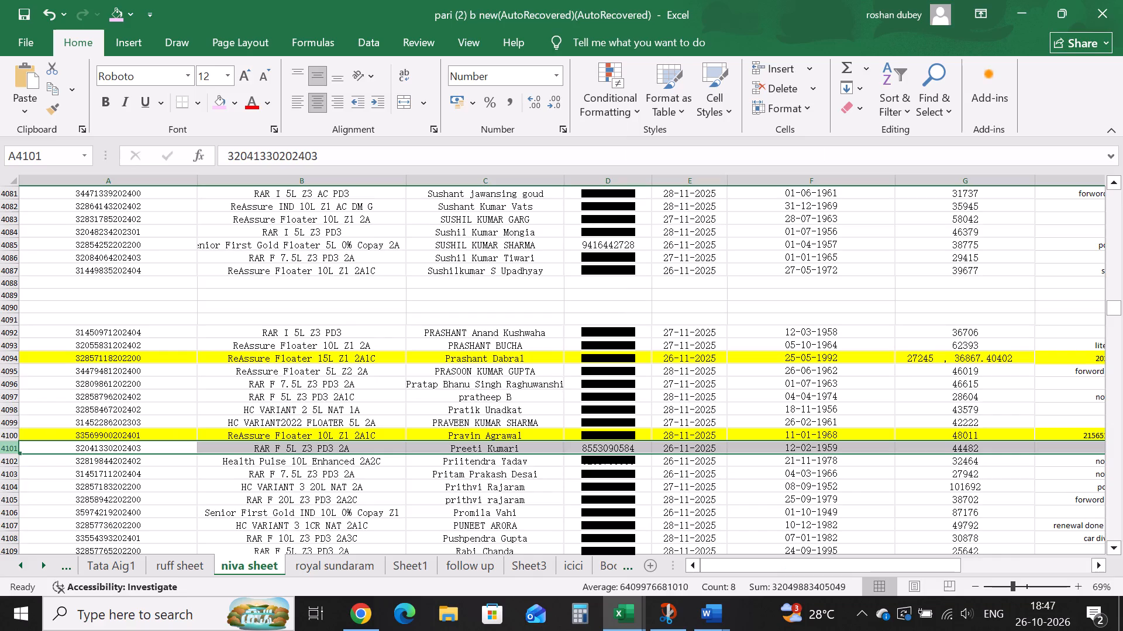
Review the customer in row 4101, reading the policy number, plan, name, contact number, dates and amount in columns A to G.
{"action": "key", "text": "Right"}
{"action": "key", "text": "Right"}
{"action": "key", "text": "Right"}
{"action": "key", "text": "Right"}
{"action": "key", "text": "Right"}
{"action": "key", "text": "Right"}
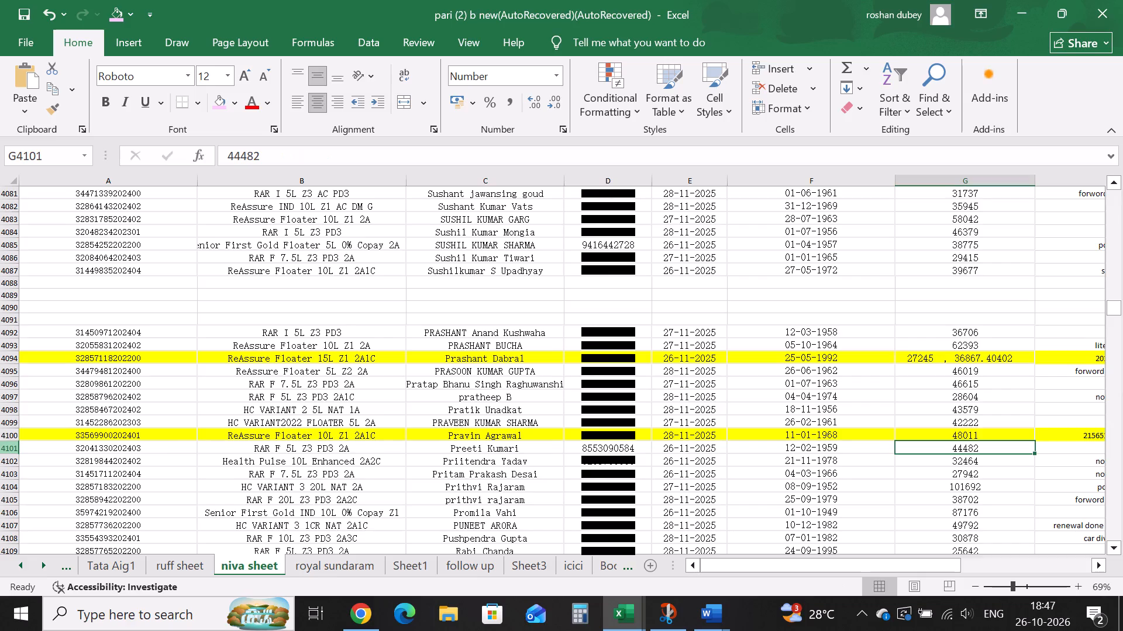
{"action": "key", "text": "Left"}
{"action": "key", "text": "Left"}
{"action": "key", "text": "Left"}
{"action": "key", "text": "Left"}
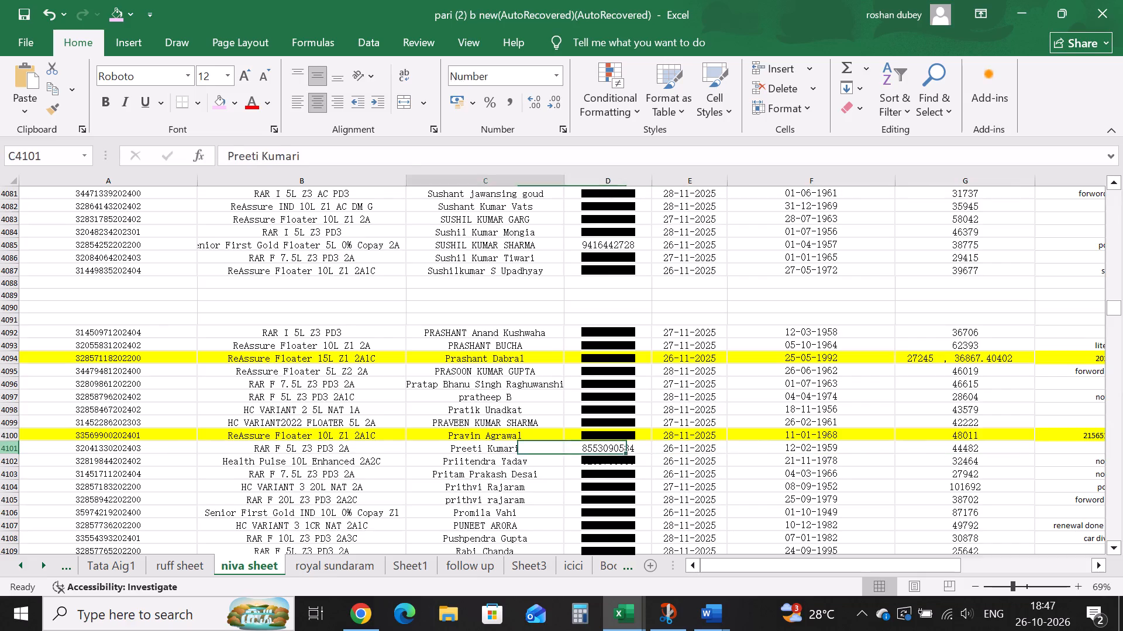
{"action": "key", "text": "Left"}
{"action": "key", "text": "Left"}
{"action": "key", "text": "Left"}
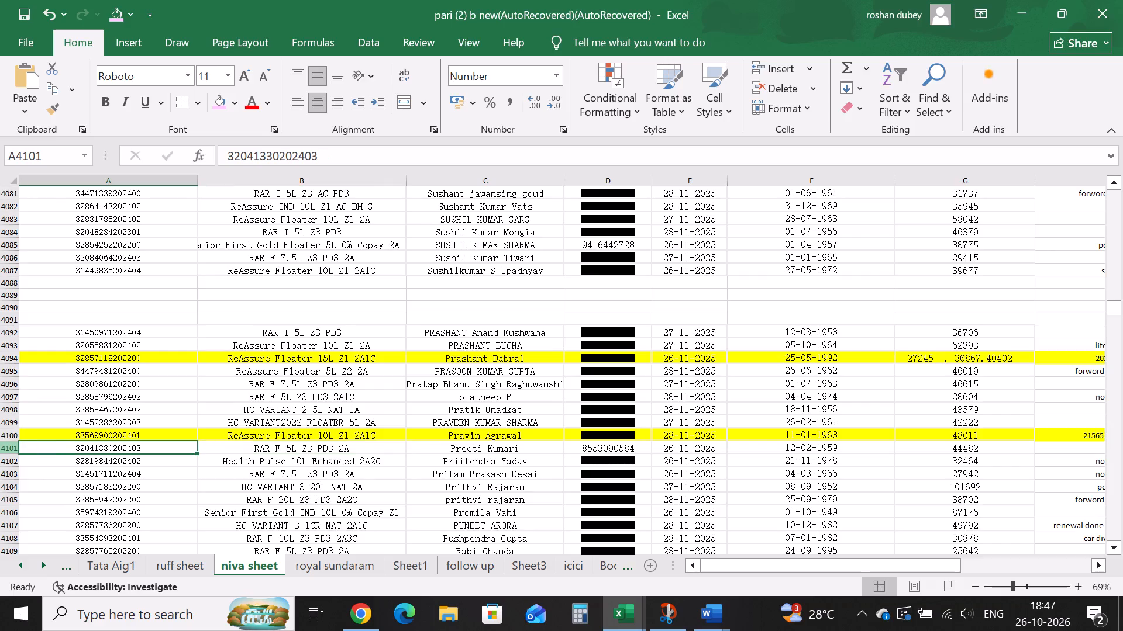
{"action": "key", "text": "Right"}
{"action": "key", "text": "Right"}
{"action": "key", "text": "Right"}
{"action": "key", "text": "Right"}
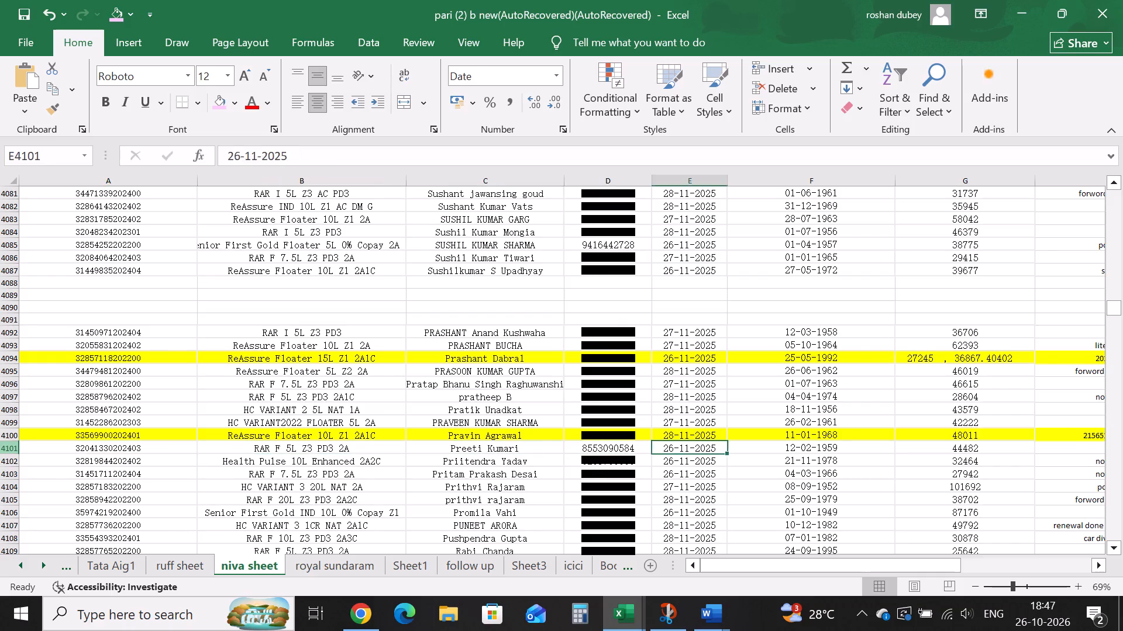
Review the customer record in row 4101 across columns A to I, rereading the policy number, plan, dates, amount and earlier call notes.
{"action": "key", "text": "Right"}
{"action": "key", "text": "Right"}
{"action": "key", "text": "Right"}
{"action": "key", "text": "Left"}
{"action": "key", "text": "Left"}
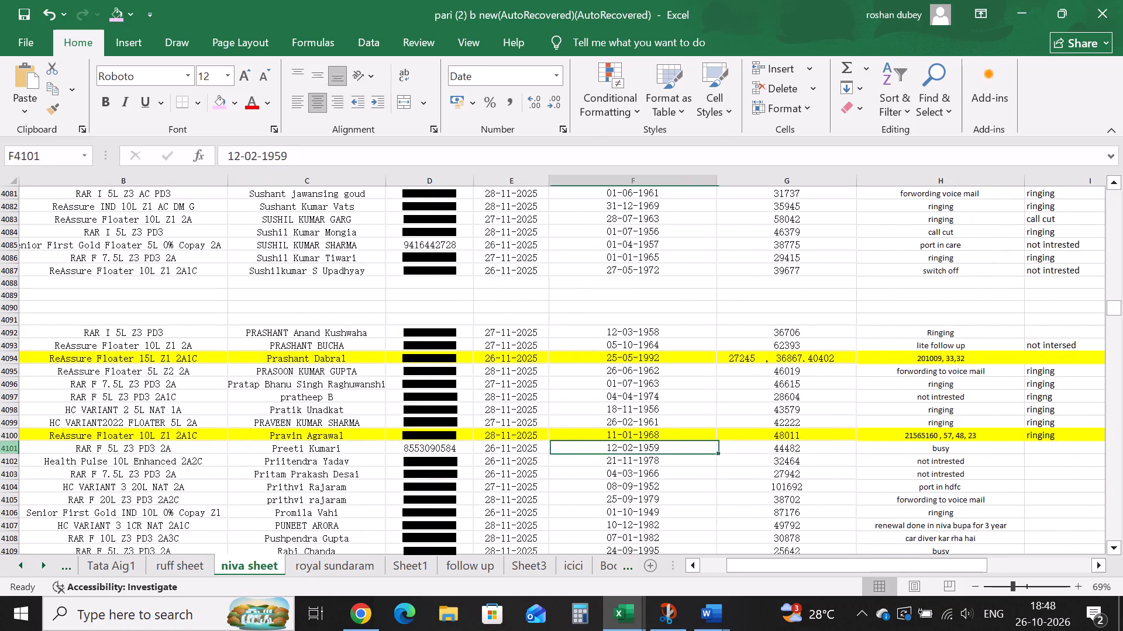
{"action": "key", "text": "Left"}
{"action": "key", "text": "Left"}
{"action": "key", "text": "Left"}
{"action": "key", "text": "Left"}
{"action": "key", "text": "Left"}
{"action": "key", "text": "Left"}
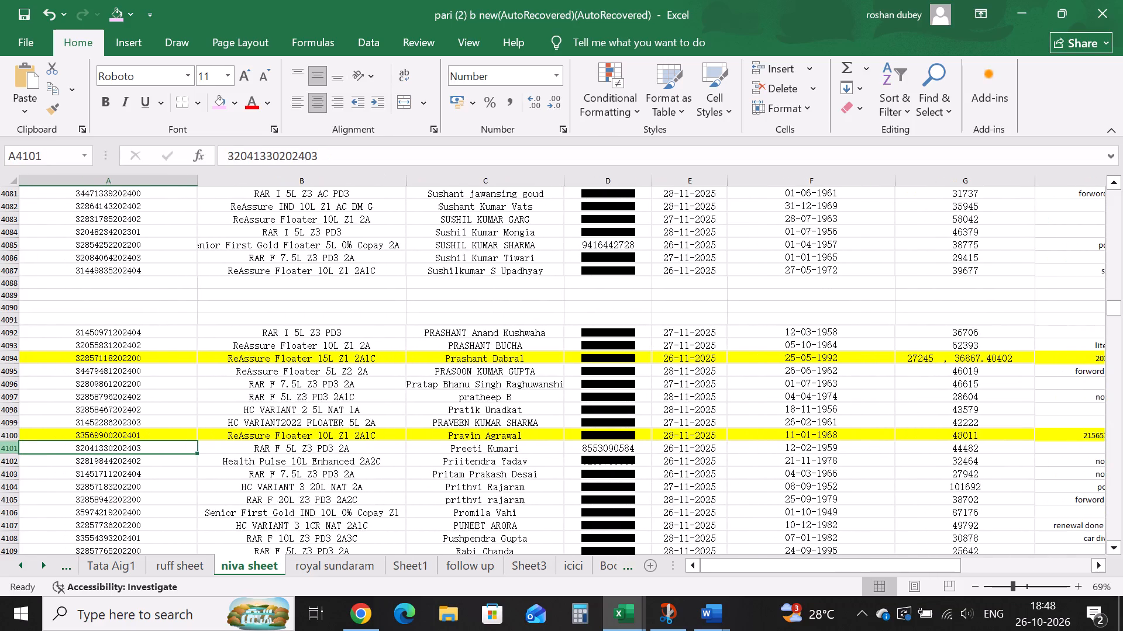
{"action": "key", "text": "Right"}
{"action": "key", "text": "Right"}
{"action": "key", "text": "Right"}
{"action": "key", "text": "Right"}
{"action": "key", "text": "Right"}
{"action": "key", "text": "Right"}
{"action": "key", "text": "Right"}
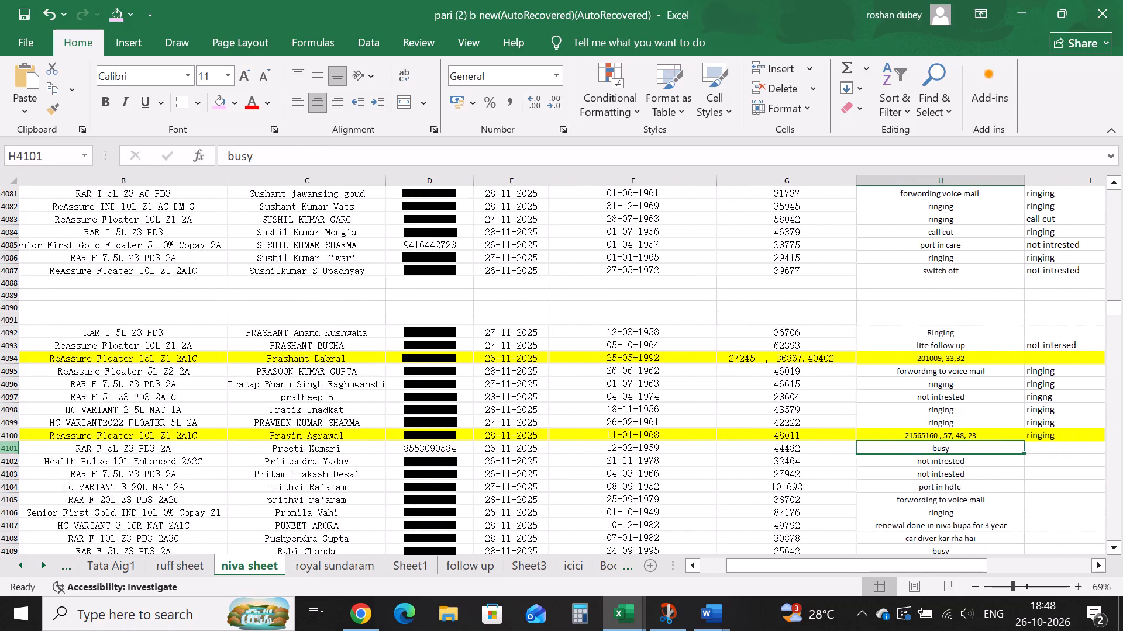
{"action": "key", "text": "Right"}
{"action": "key", "text": "Left"}
{"action": "key", "text": "Left"}
{"action": "key", "text": "Left"}
{"action": "key", "text": "Left"}
{"action": "key", "text": "Left"}
{"action": "key", "text": "Left"}
{"action": "key", "text": "Left"}
{"action": "key", "text": "Left"}
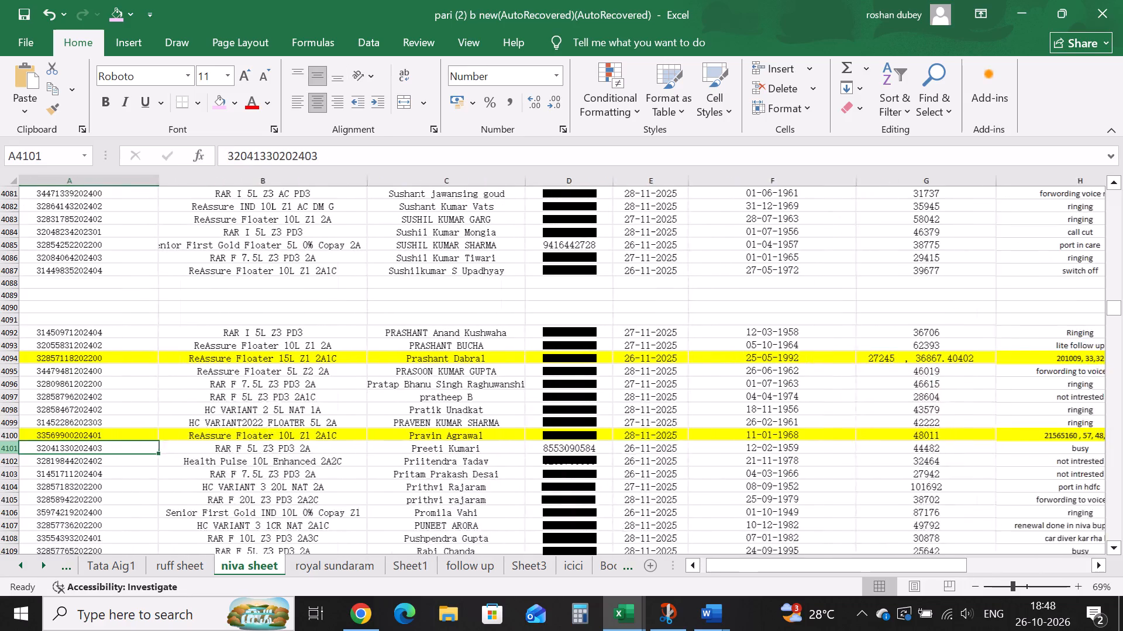
{"action": "key", "text": "Left"}
{"action": "key", "text": "Left"}
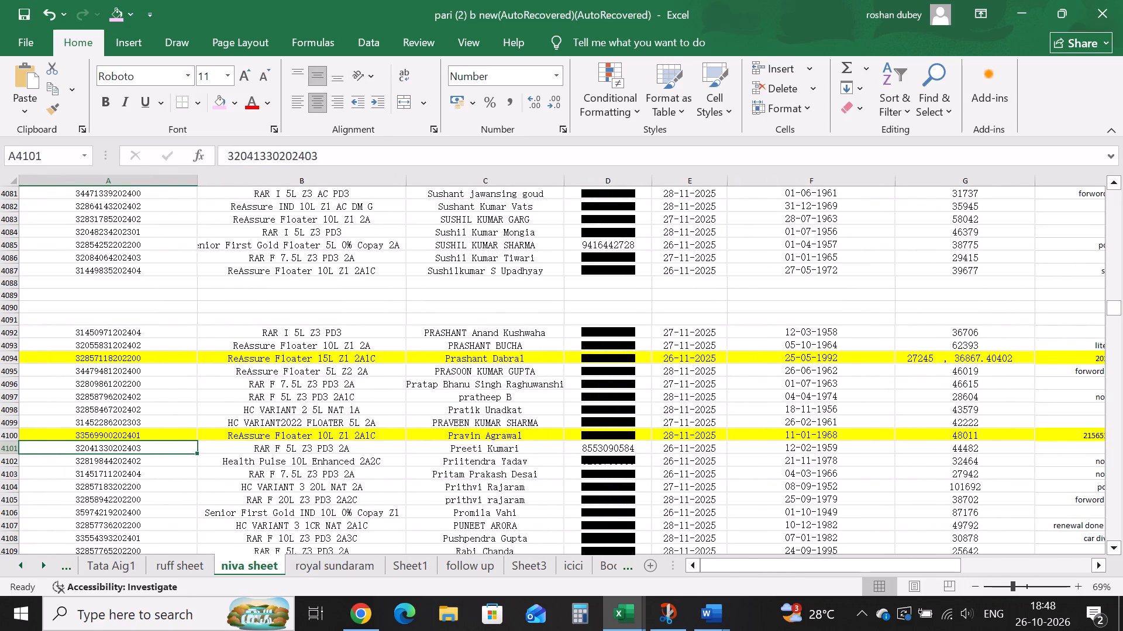
Switch to Desktop 3 with the Chrome new tab page.
{"action": "left_click", "coordinate": [306, 630]}
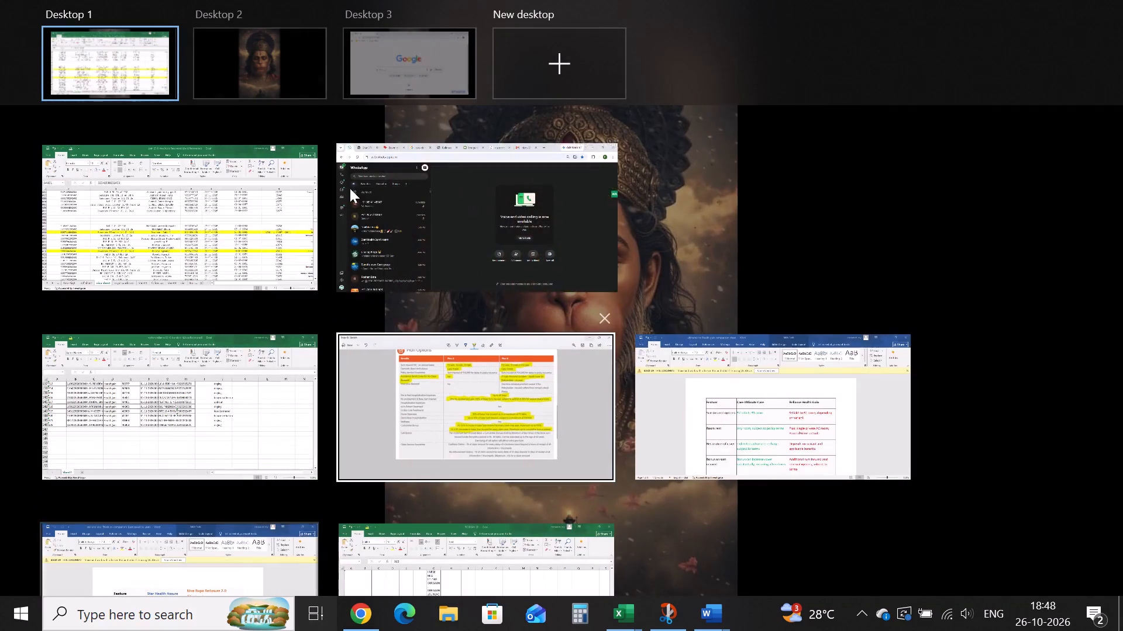
{"action": "left_click", "coordinate": [403, 85]}
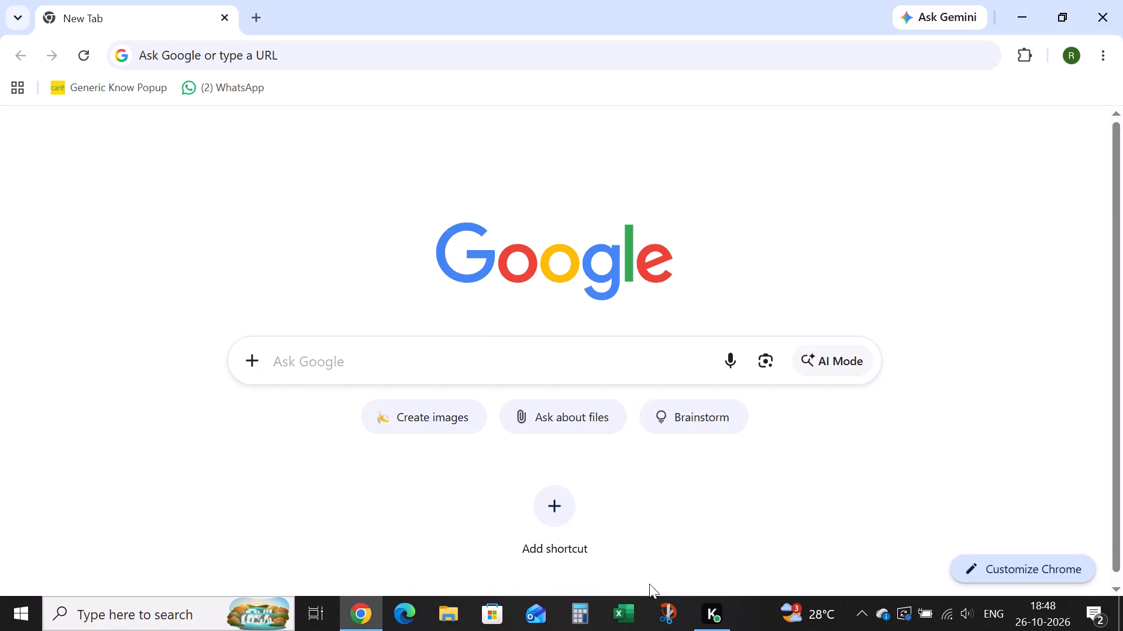
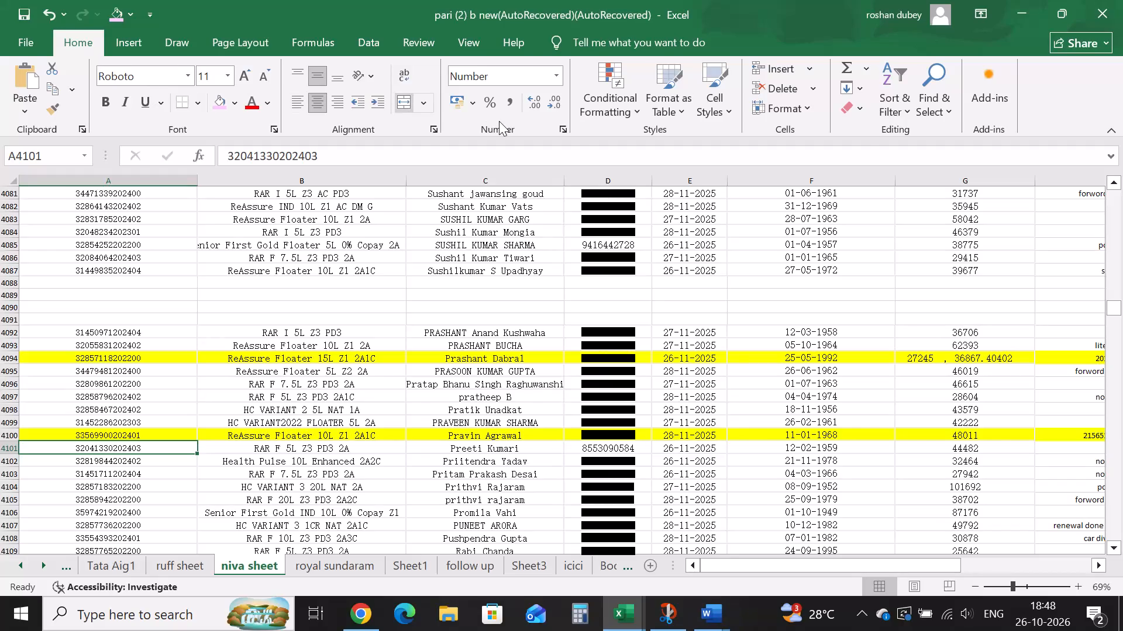
Enter the call status "call cut" in column I for the customer in row 4101.
{"action": "key", "text": "Right"}
{"action": "key", "text": "Right"}
{"action": "key", "text": "Right"}
{"action": "key", "text": "Right"}
{"action": "key", "text": "Right"}
{"action": "key", "text": "Right"}
{"action": "key", "text": "Right"}
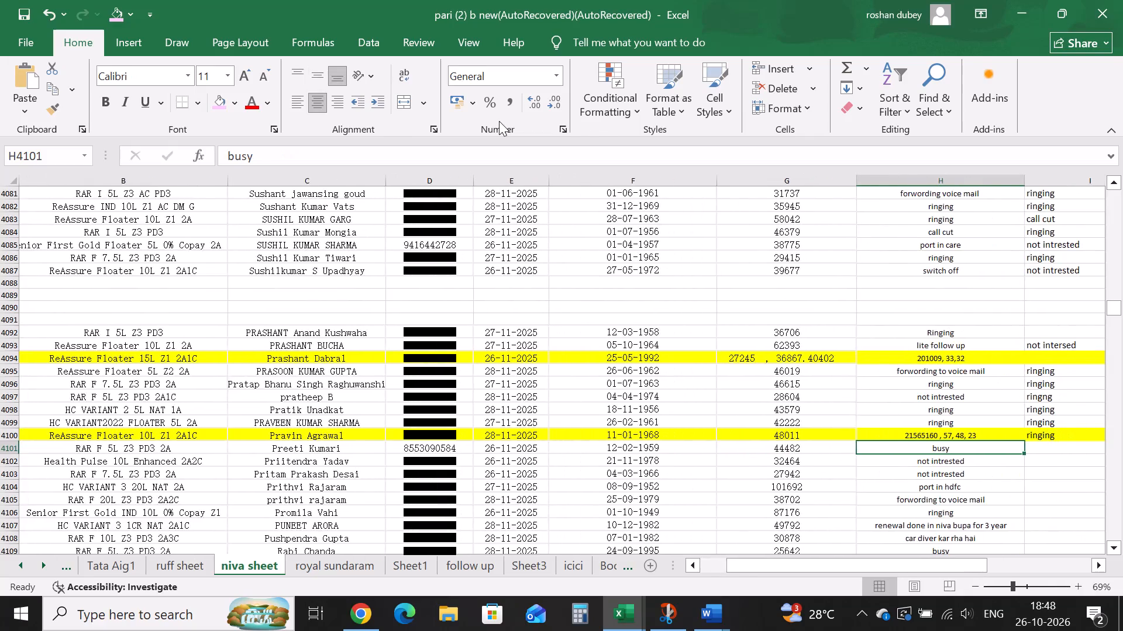
{"action": "key", "text": "Right"}
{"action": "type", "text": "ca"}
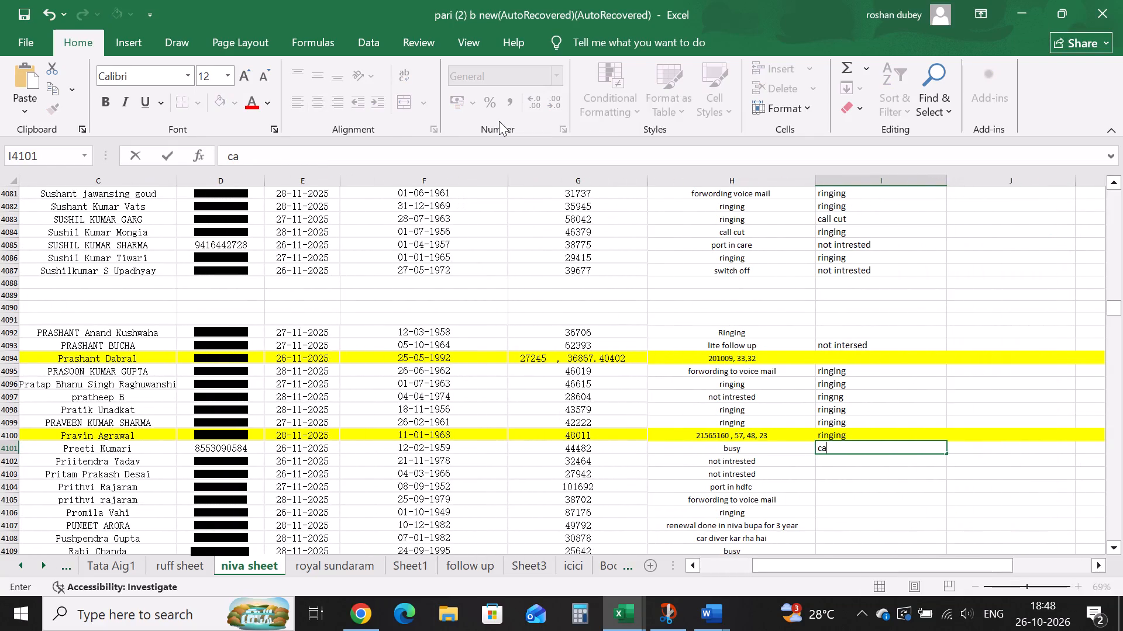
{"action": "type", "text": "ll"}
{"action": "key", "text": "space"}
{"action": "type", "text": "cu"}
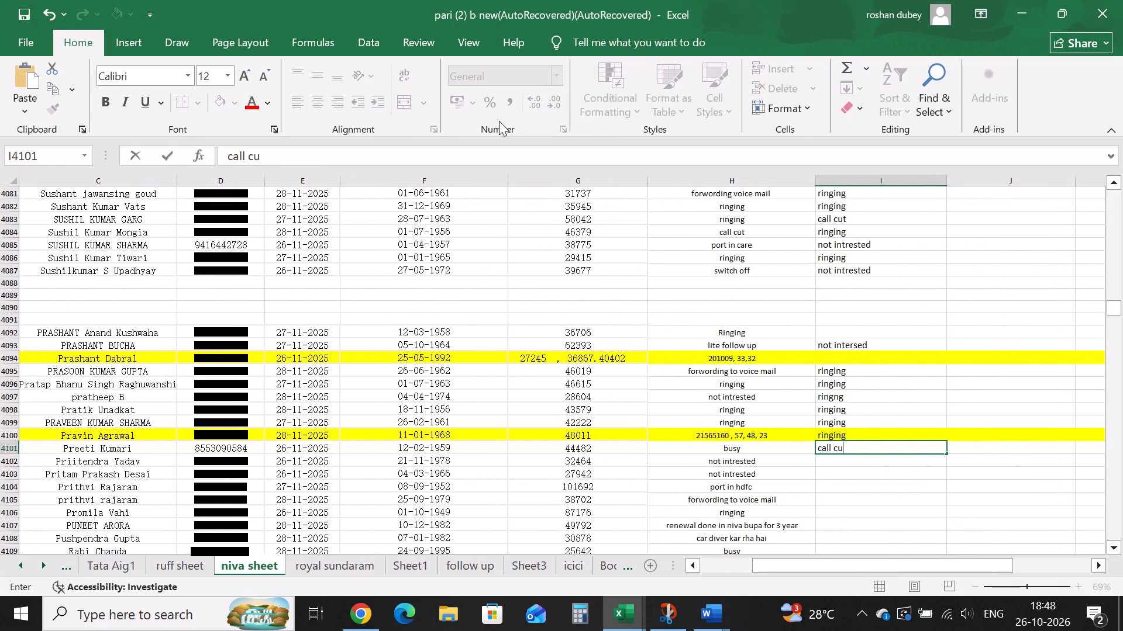
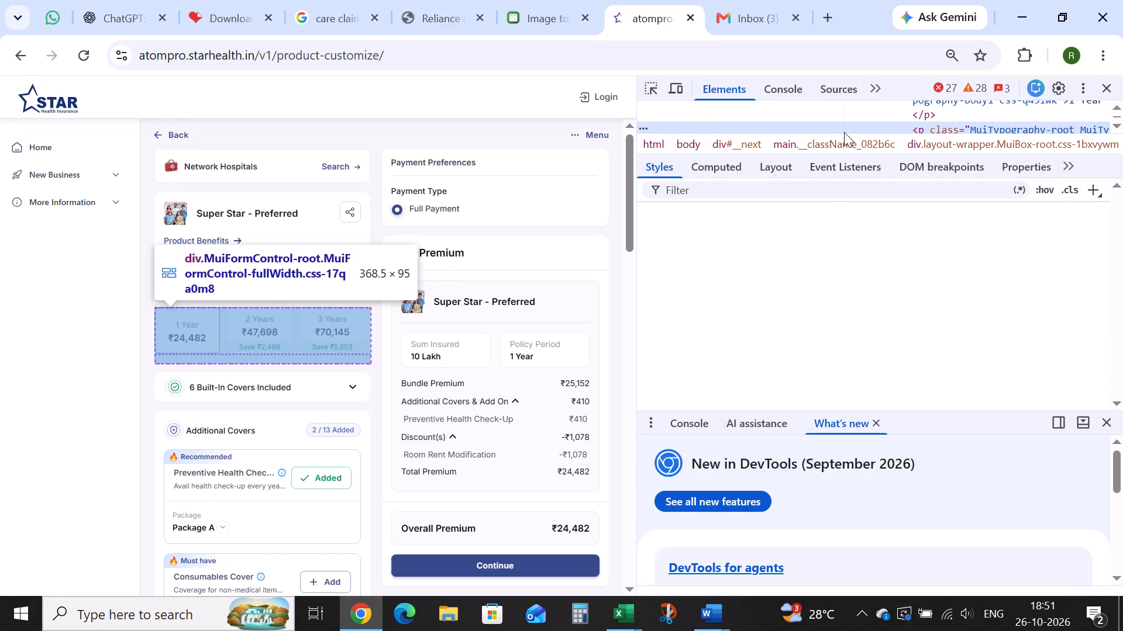
Edit the inspected page markup so the displayed 1 Year premium for Super Star - Preferred reads ₹23089, and close the developer tools.
{"action": "scroll", "coordinate": [931, 125], "scroll_direction": "down", "scroll_amount": 1}
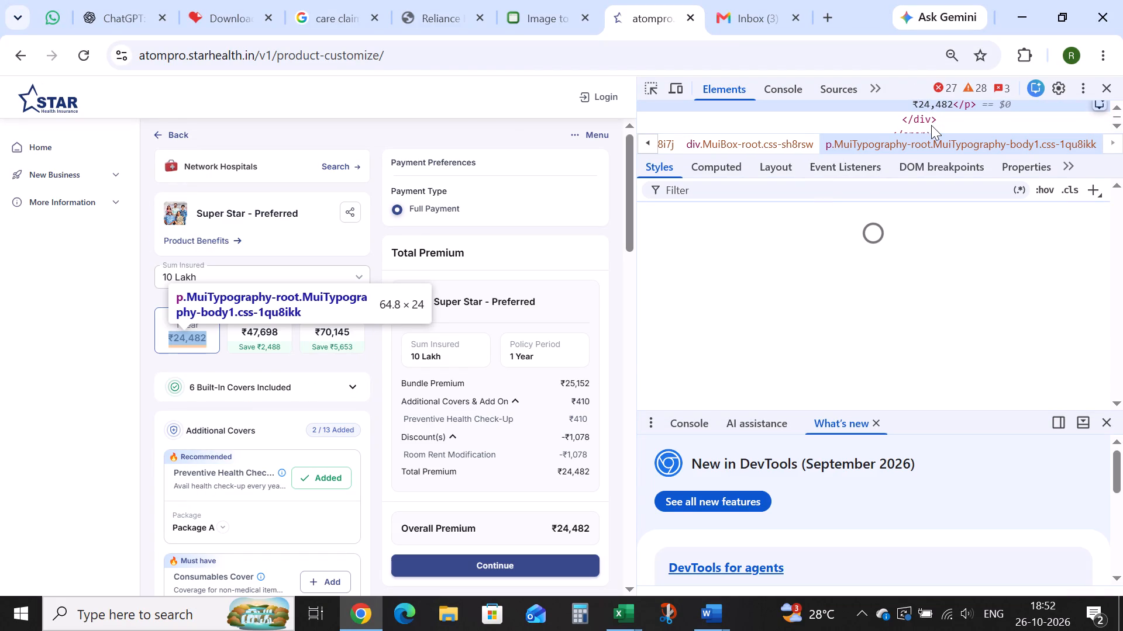
{"action": "left_click", "coordinate": [939, 104]}
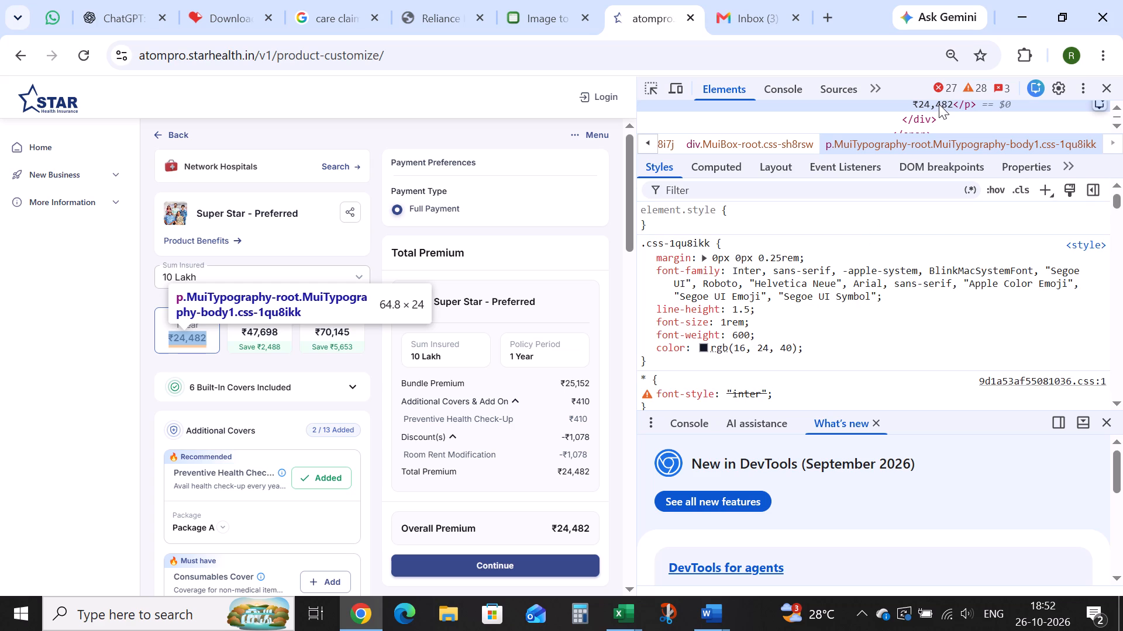
{"action": "double_click", "coordinate": [939, 104]}
{"action": "left_click", "coordinate": [939, 104]}
{"action": "left_click", "coordinate": [939, 104]}
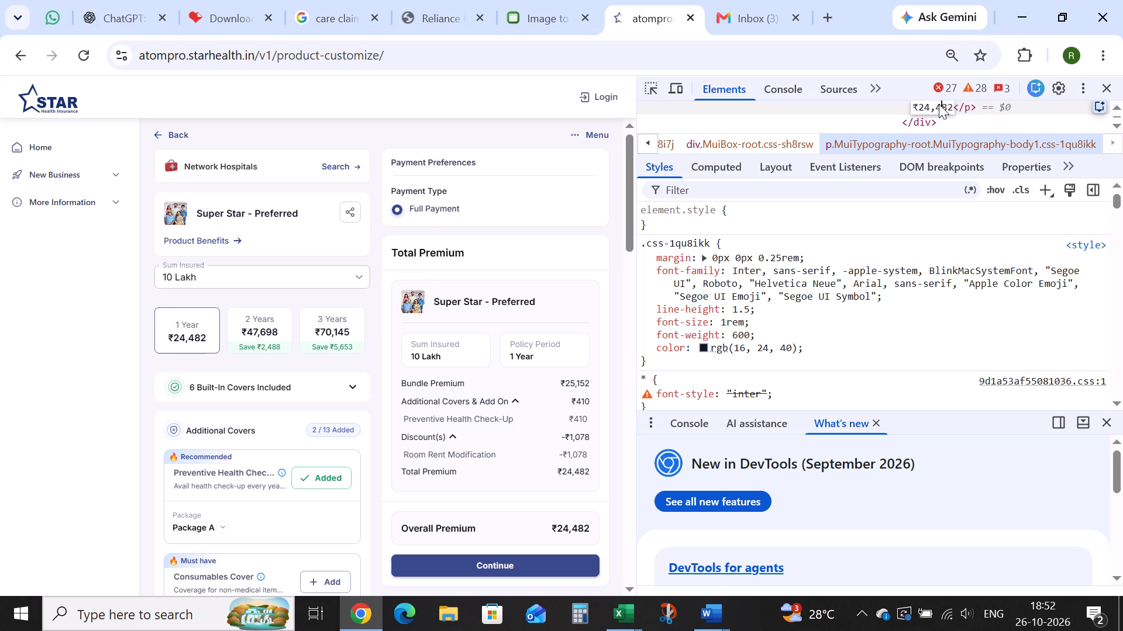
{"action": "key", "text": "Right"}
{"action": "key", "text": "Right"}
{"action": "key", "text": "BackSpace"}
{"action": "key", "text": "BackSpace"}
{"action": "key", "text": "BackSpace"}
{"action": "key", "text": "BackSpace"}
{"action": "key", "text": "BackSpace"}
{"action": "key", "text": "BackSpace"}
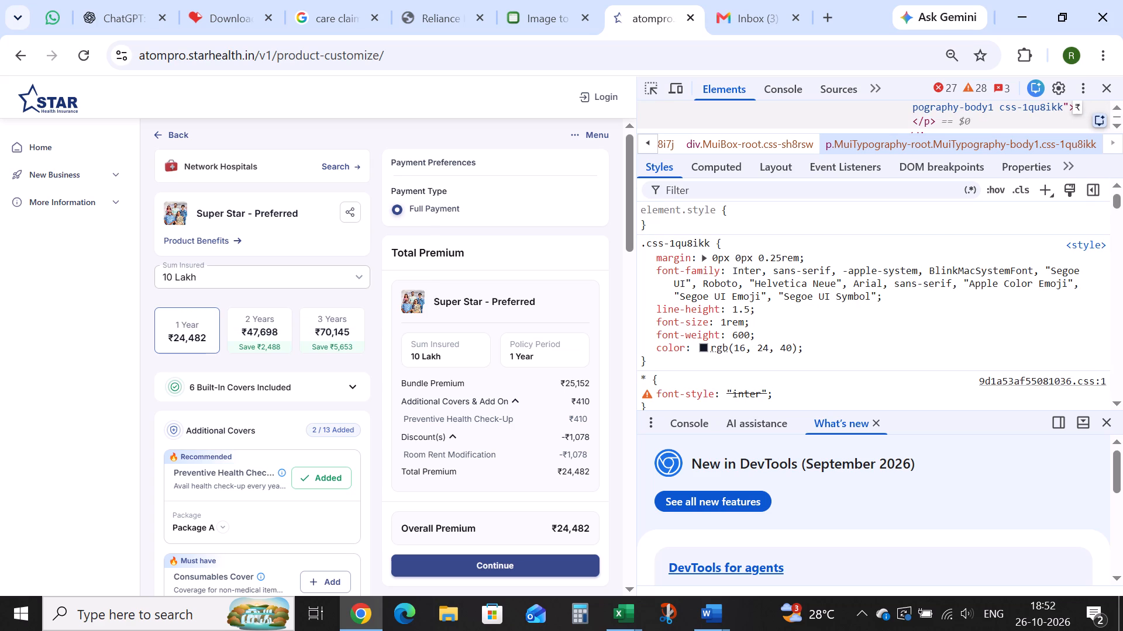
{"action": "type", "text": "23089"}
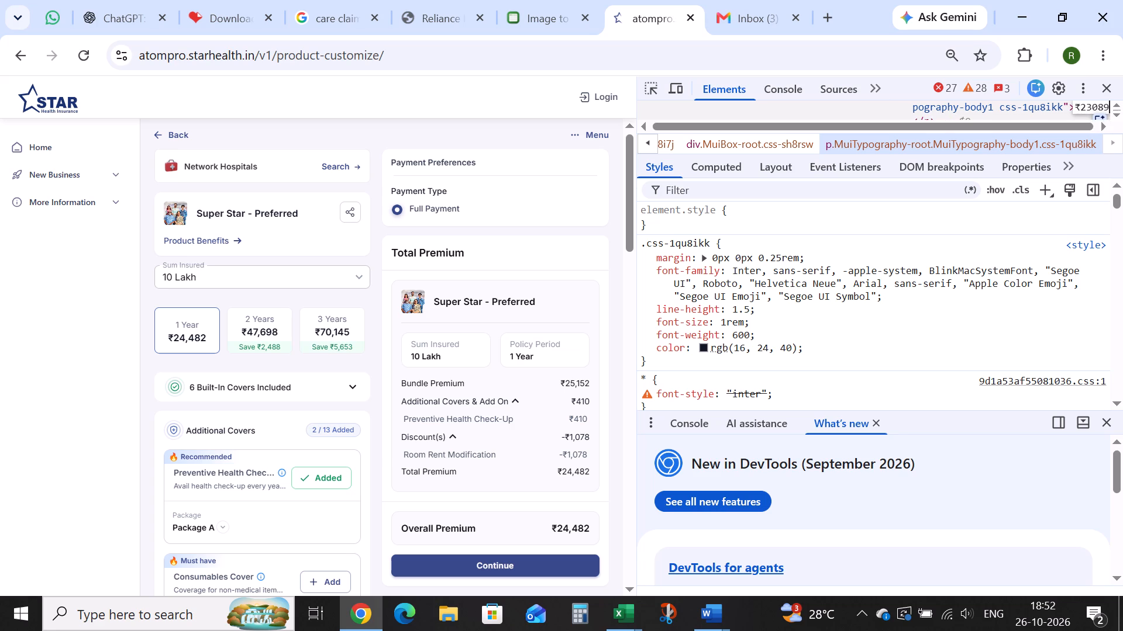
{"action": "key", "text": "Return"}
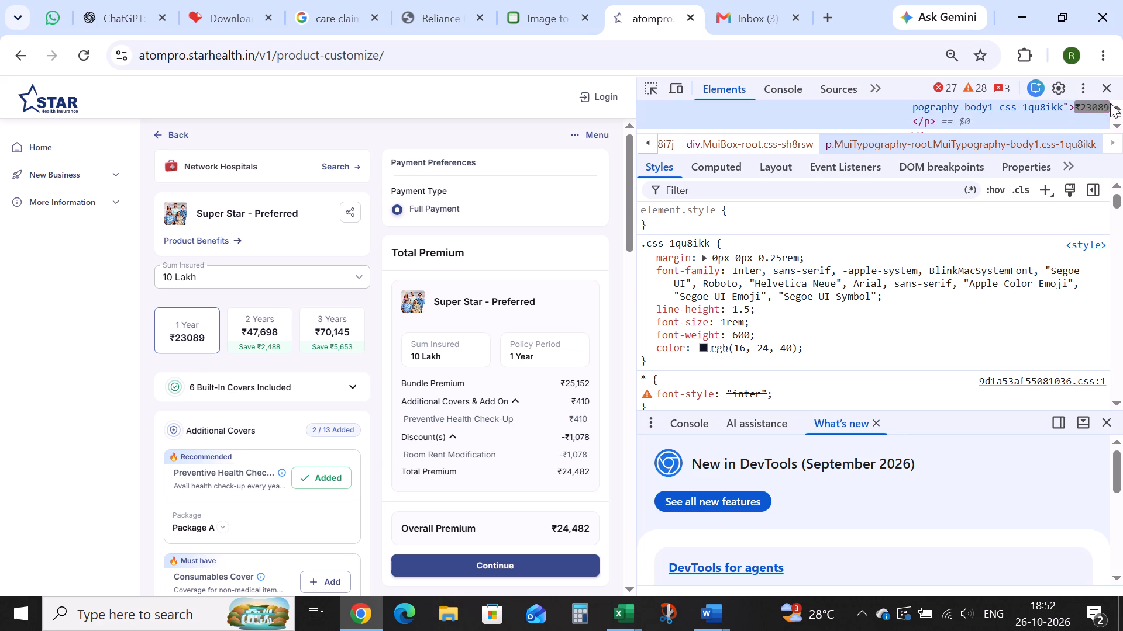
{"action": "left_click", "coordinate": [1104, 77]}
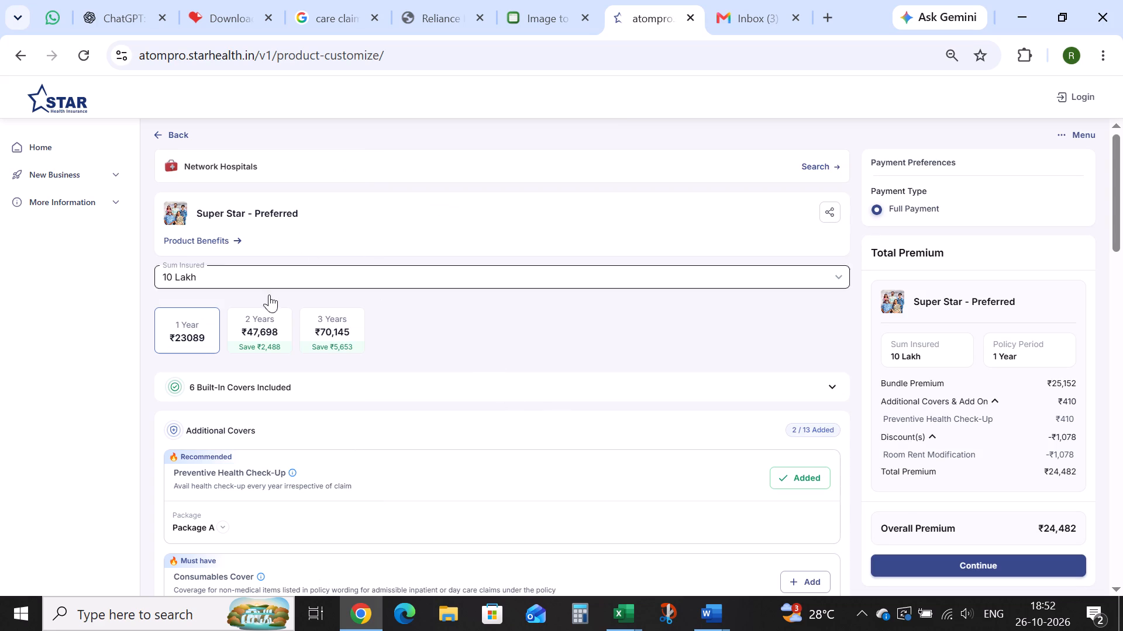
Inspect the Maternity Expenses description under Additional Covers and edit its displayed text to a 1 year waiting period, closing the developer tools.
{"action": "left_click_drag", "start_coordinate": [290, 474], "coordinate": [239, 476]}
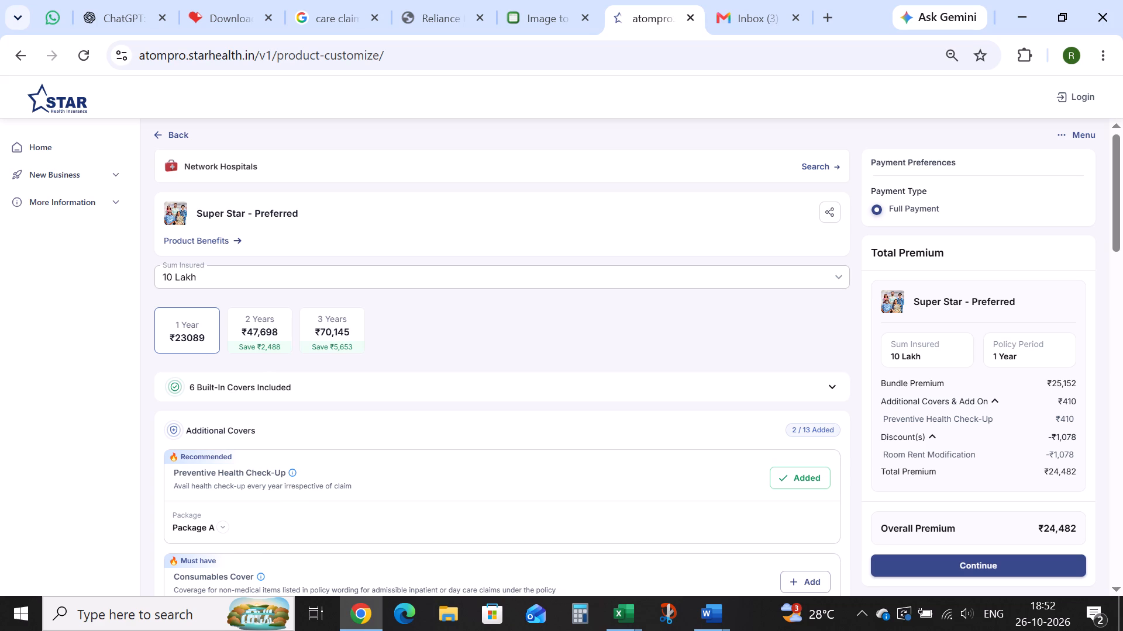
{"action": "left_click_drag", "start_coordinate": [239, 476], "coordinate": [237, 485]}
{"action": "scroll", "coordinate": [268, 550], "scroll_direction": "down", "scroll_amount": 18}
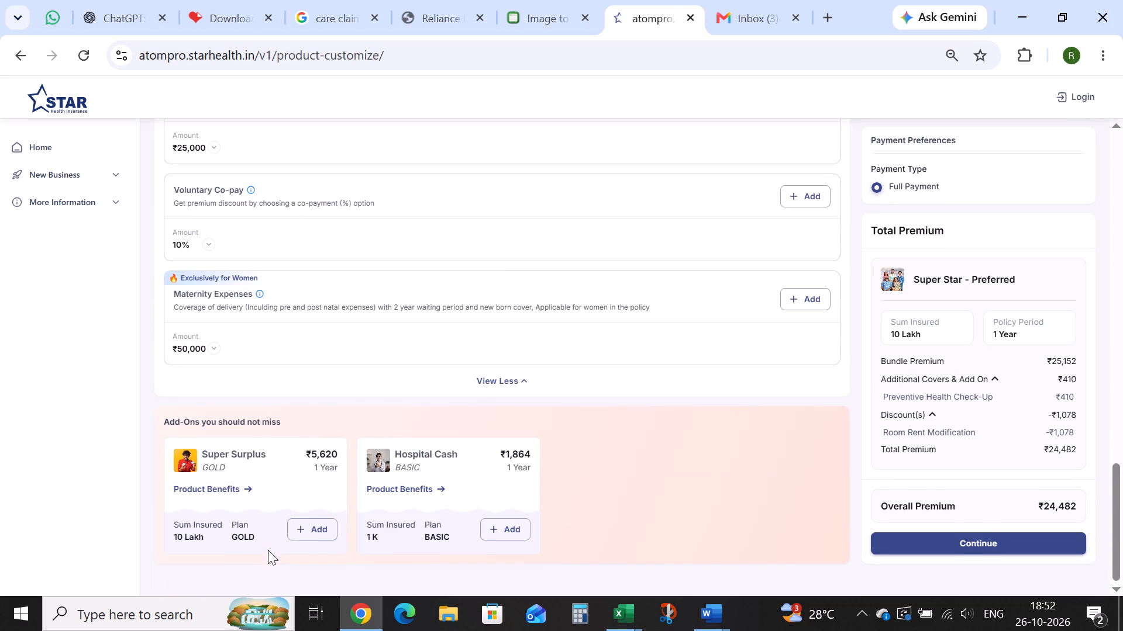
{"action": "right_click", "coordinate": [611, 307]}
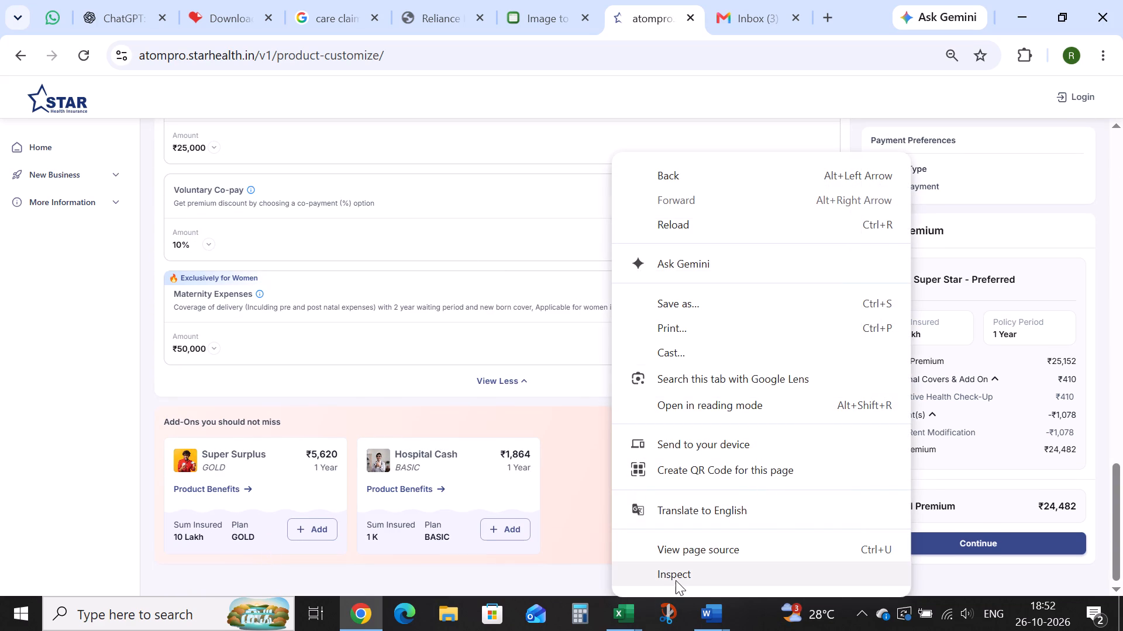
{"action": "left_click", "coordinate": [679, 578]}
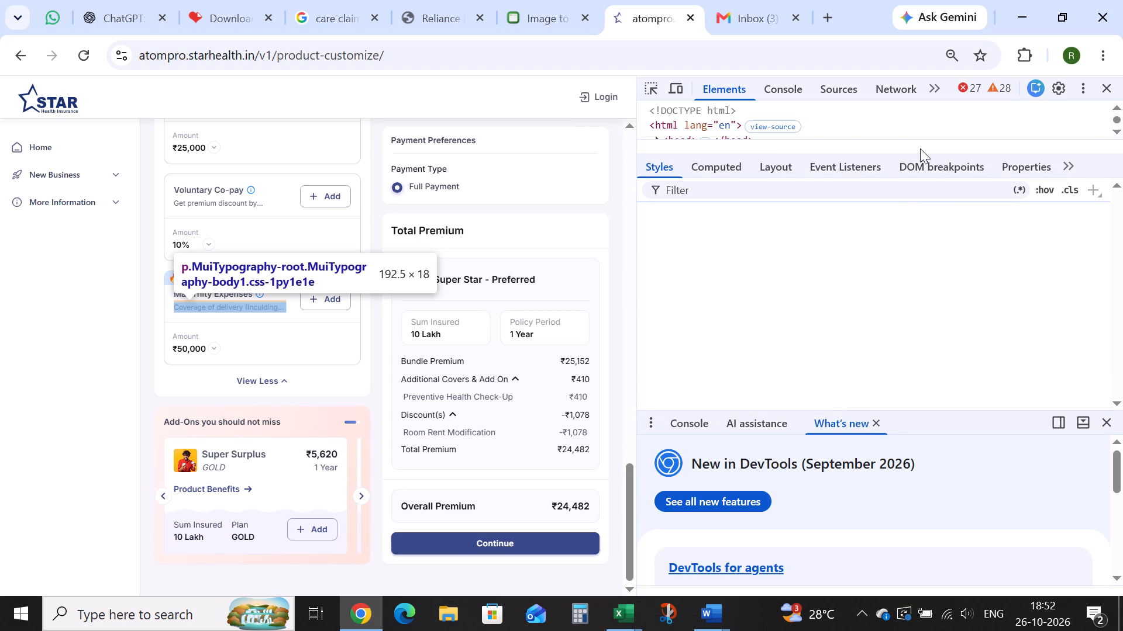
{"action": "scroll", "coordinate": [918, 127], "scroll_direction": "down", "scroll_amount": 1}
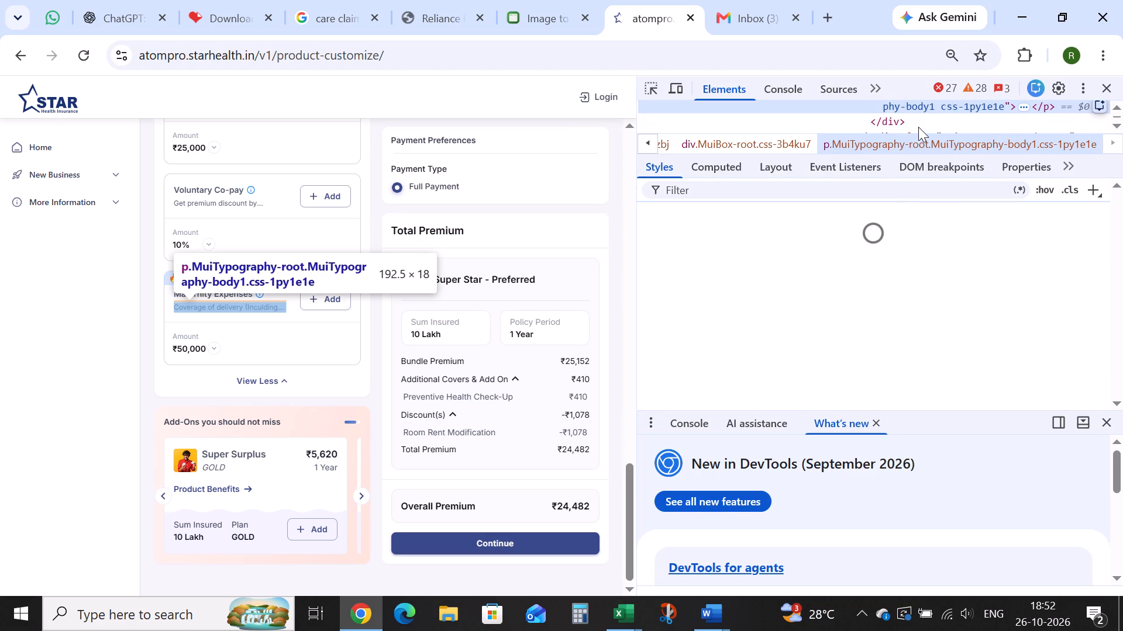
{"action": "left_click", "coordinate": [1026, 103]}
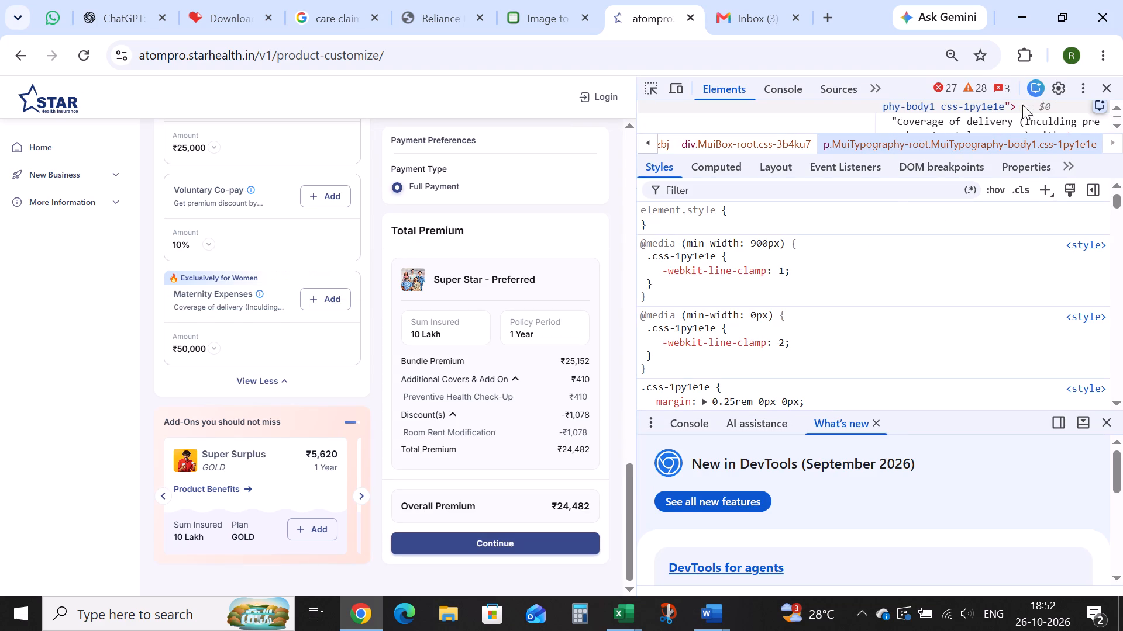
{"action": "scroll", "coordinate": [1002, 108], "scroll_direction": "down", "scroll_amount": 2}
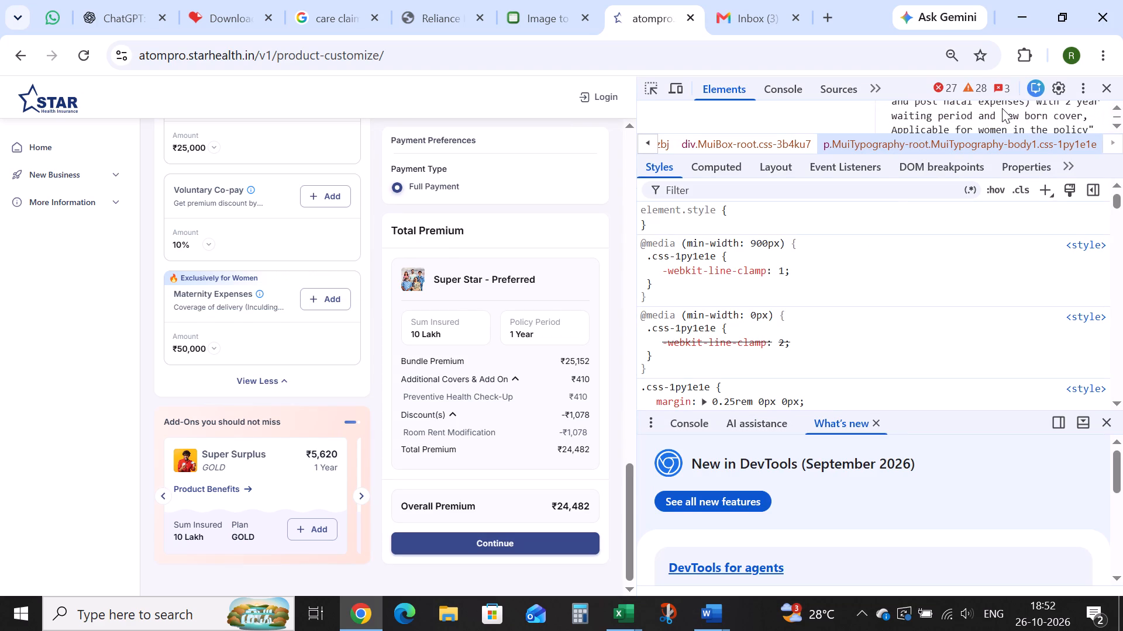
{"action": "scroll", "coordinate": [1002, 108], "scroll_direction": "down", "scroll_amount": 1}
{"action": "left_click", "coordinate": [1069, 106]}
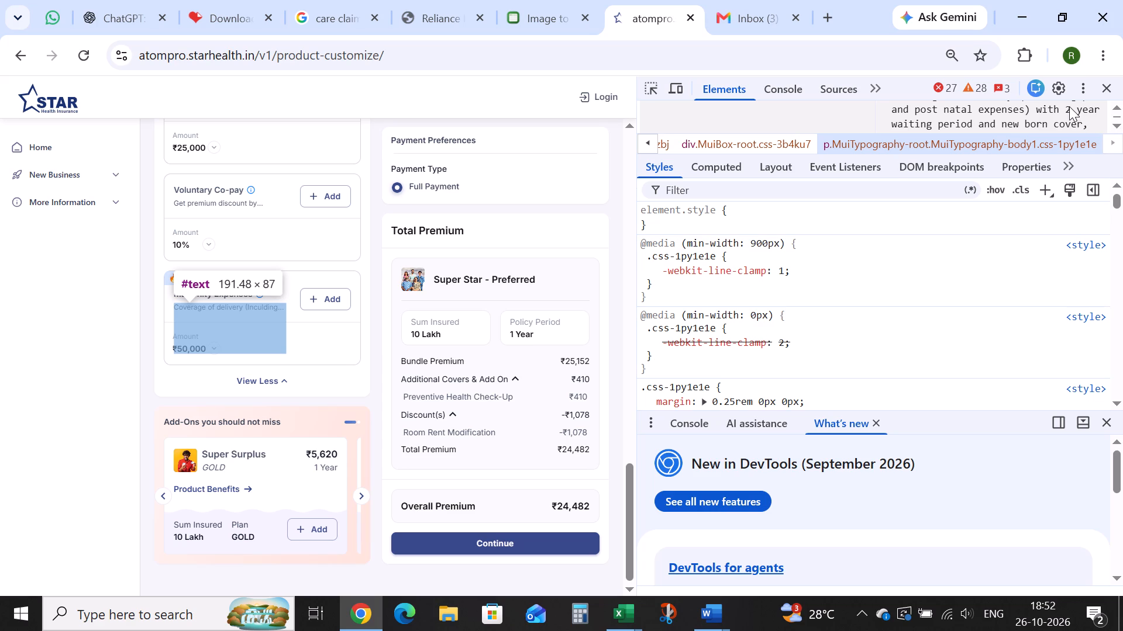
{"action": "double_click", "coordinate": [1069, 106]}
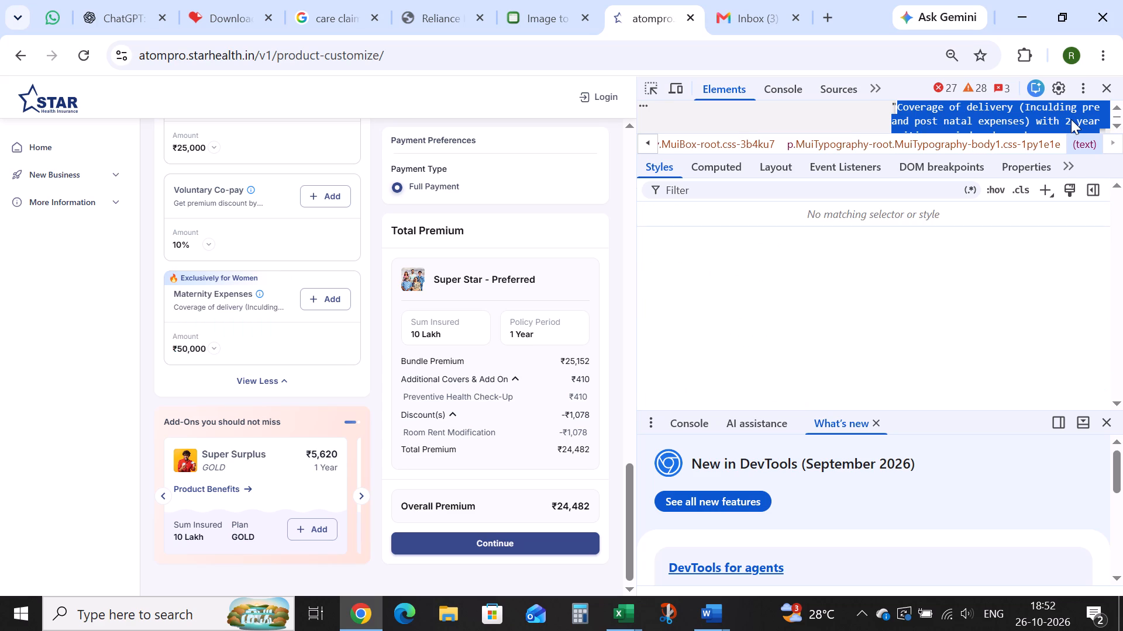
{"action": "double_click", "coordinate": [1070, 119]}
{"action": "left_click", "coordinate": [1070, 119]}
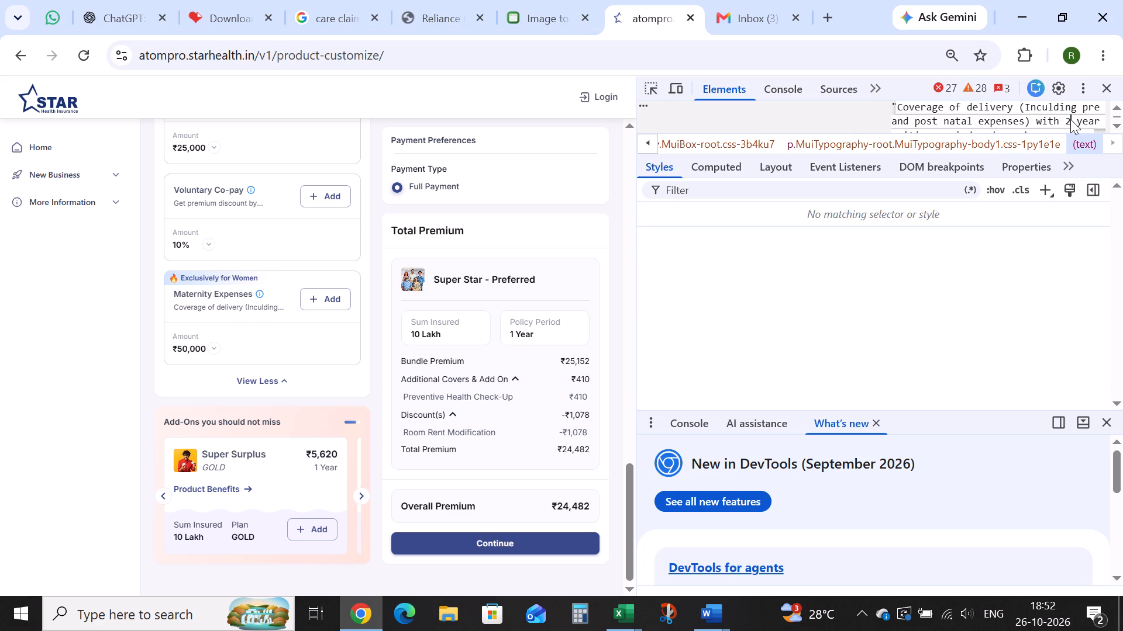
{"action": "key", "text": "BackSpace"}
{"action": "key", "text": "1"}
{"action": "key", "text": "Return"}
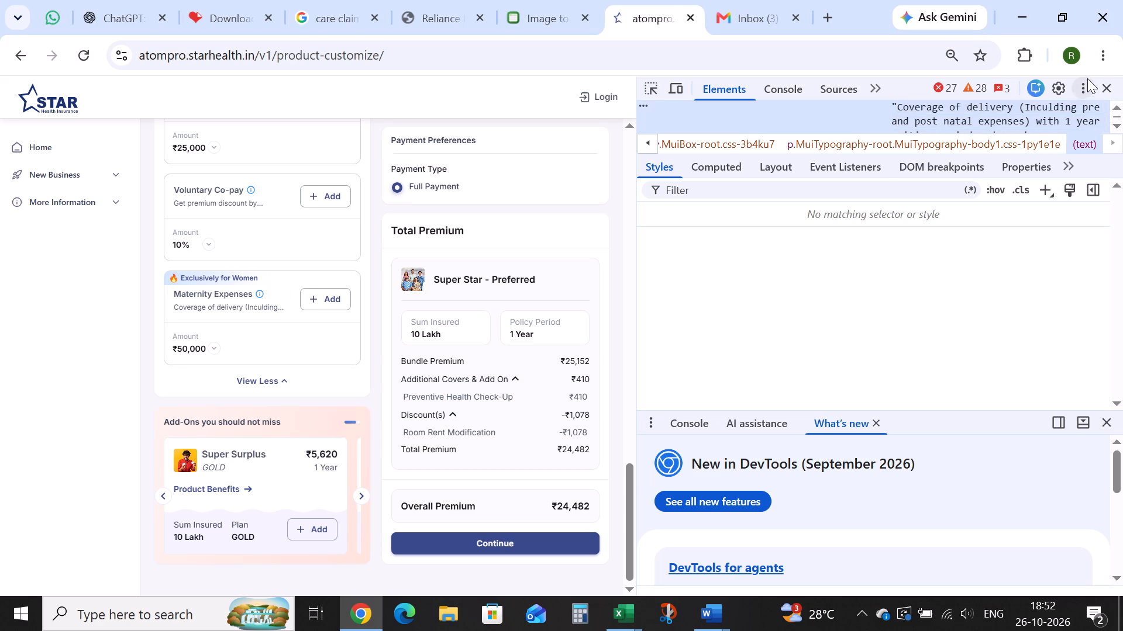
{"action": "left_click", "coordinate": [1103, 85]}
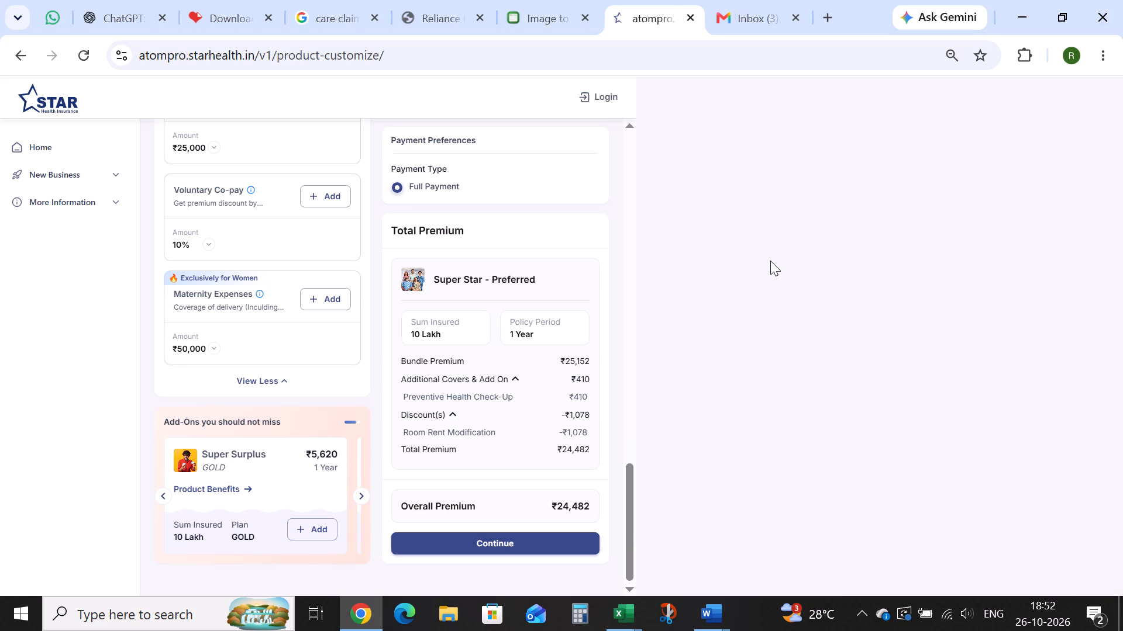
{"action": "scroll", "coordinate": [770, 261], "scroll_direction": "up", "scroll_amount": 2}
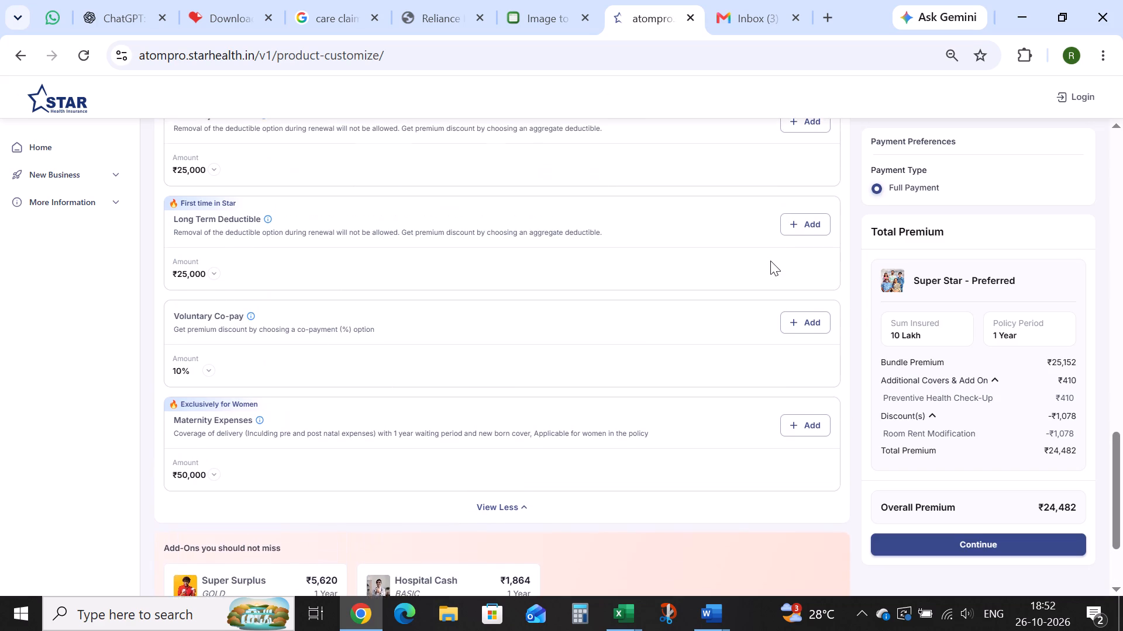
{"action": "scroll", "coordinate": [770, 261], "scroll_direction": "up", "scroll_amount": 1}
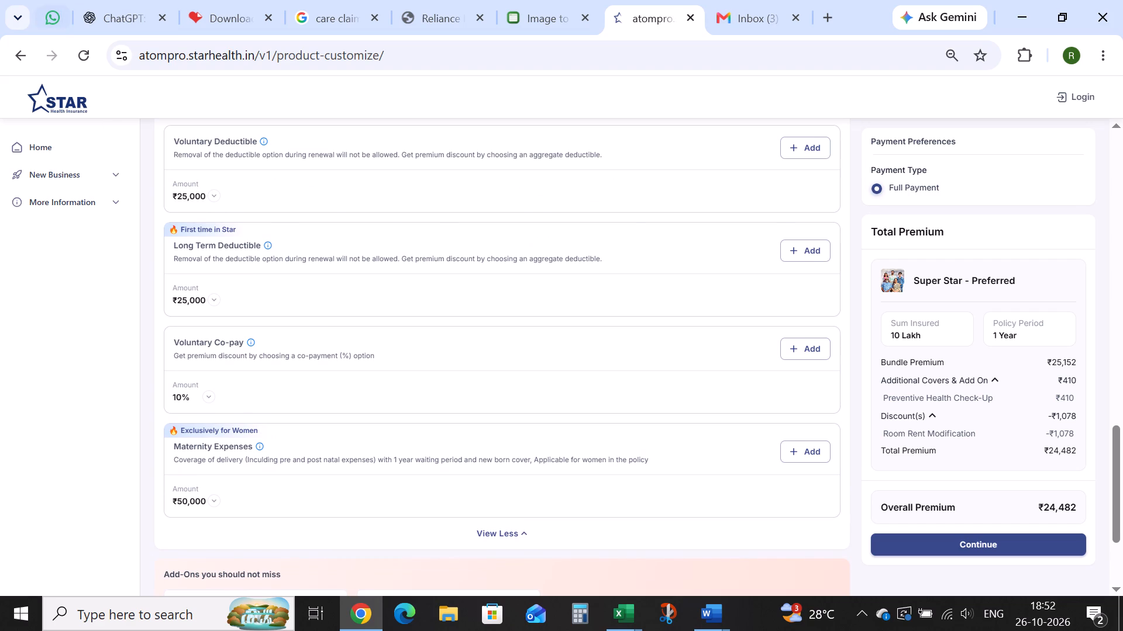
Switch to the other virtual desktop, where Chrome has an empty new tab open.
{"action": "left_click", "coordinate": [313, 616]}
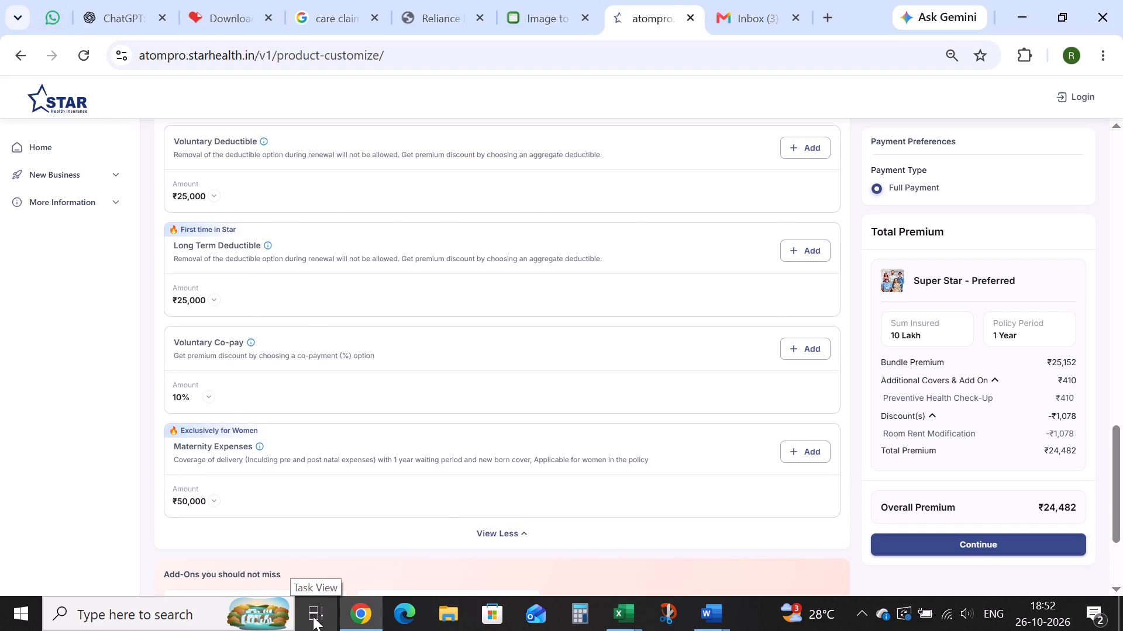
{"action": "left_click", "coordinate": [361, 72]}
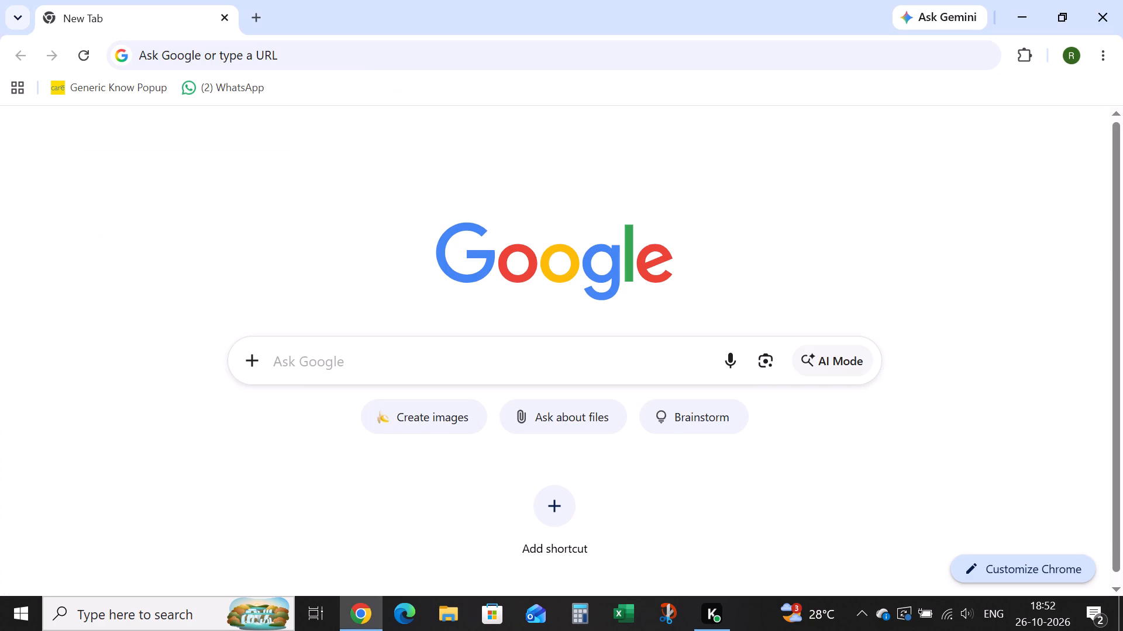
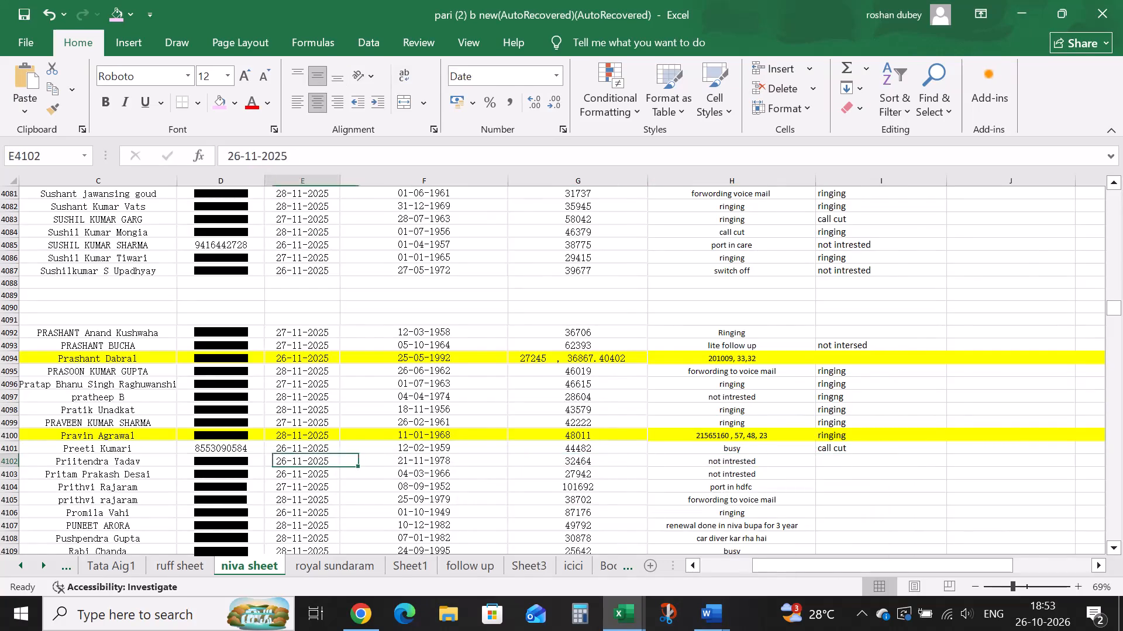
Examine the policy number, plan, name and contact details of the customer in row 4102 of the niva sheet.
{"action": "key", "text": "Left"}
{"action": "key", "text": "Left"}
{"action": "key", "text": "Left"}
{"action": "key", "text": "Left"}
{"action": "key", "text": "Right"}
{"action": "key", "text": "Right"}
{"action": "key", "text": "Right"}
{"action": "key", "text": "Left"}
{"action": "key", "text": "Left"}
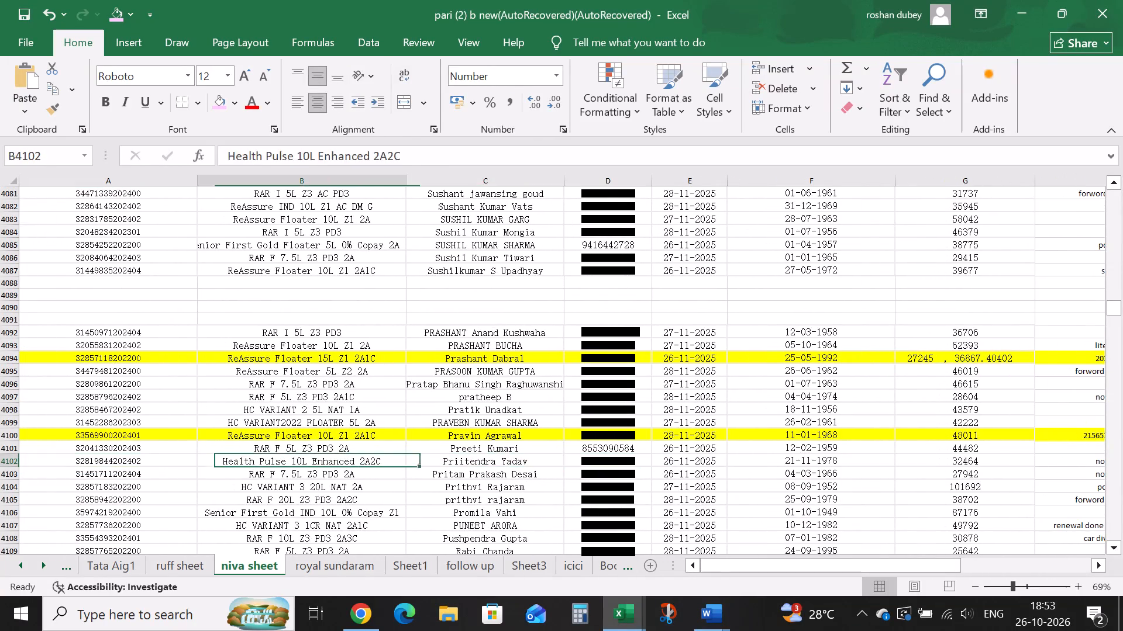
{"action": "key", "text": "Left"}
{"action": "key", "text": "Left"}
{"action": "key", "text": "Right"}
{"action": "key", "text": "Right"}
{"action": "key", "text": "Right"}
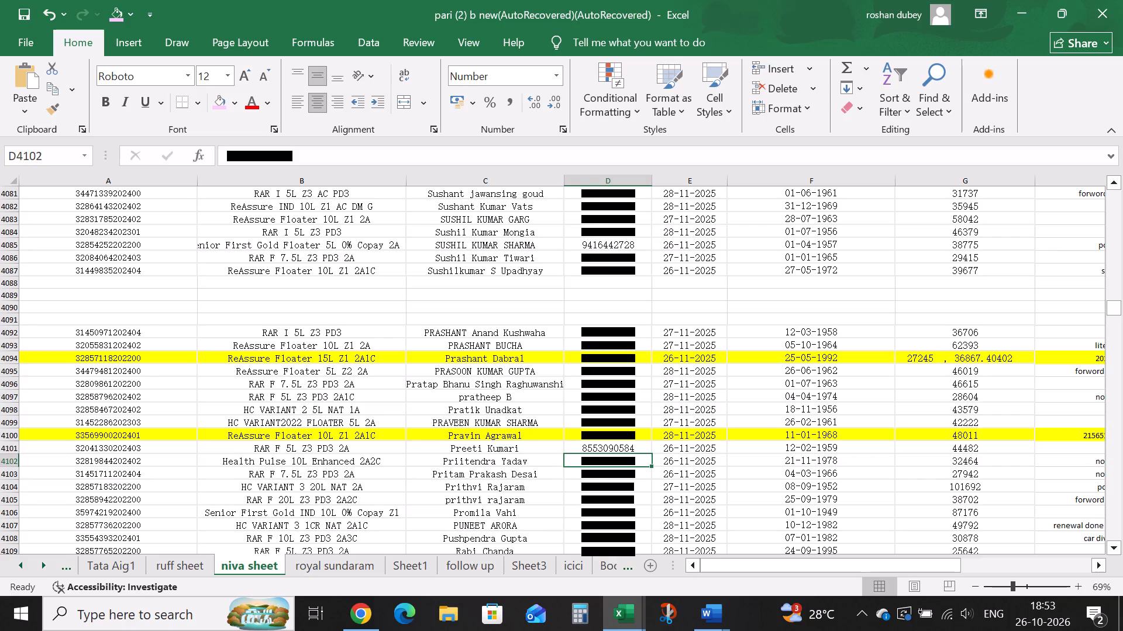
Locate the pink-highlighted customer record in row 4063 and open its phone number cell for editing.
{"action": "scroll", "coordinate": [690, 283], "scroll_direction": "up", "scroll_amount": 7}
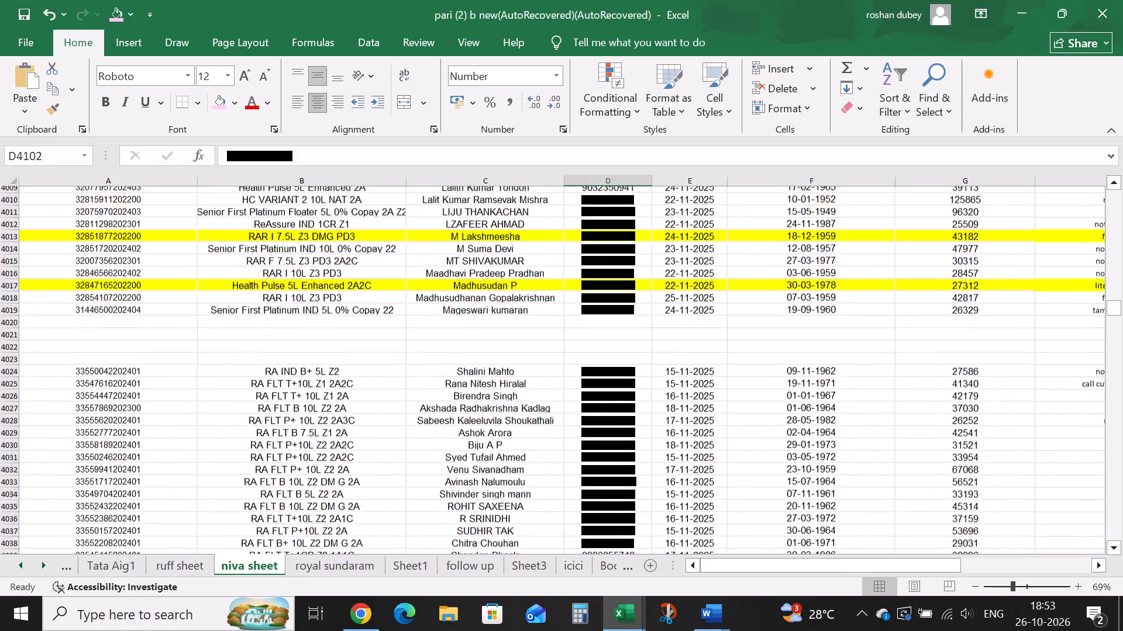
{"action": "scroll", "coordinate": [690, 283], "scroll_direction": "down", "scroll_amount": 4}
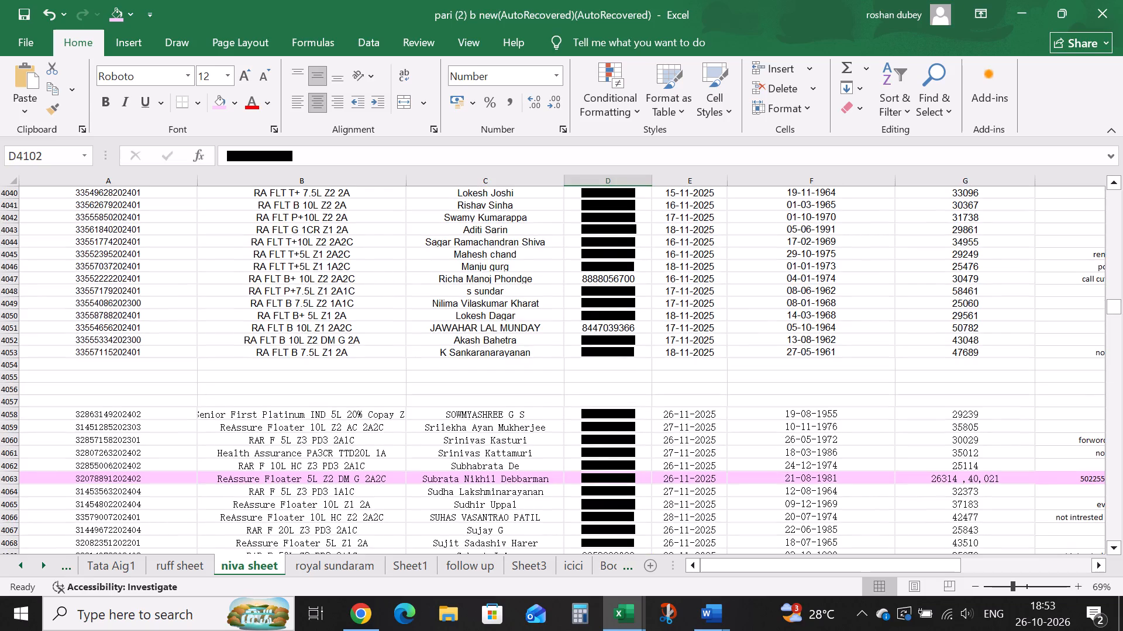
{"action": "left_click", "coordinate": [5, 477]}
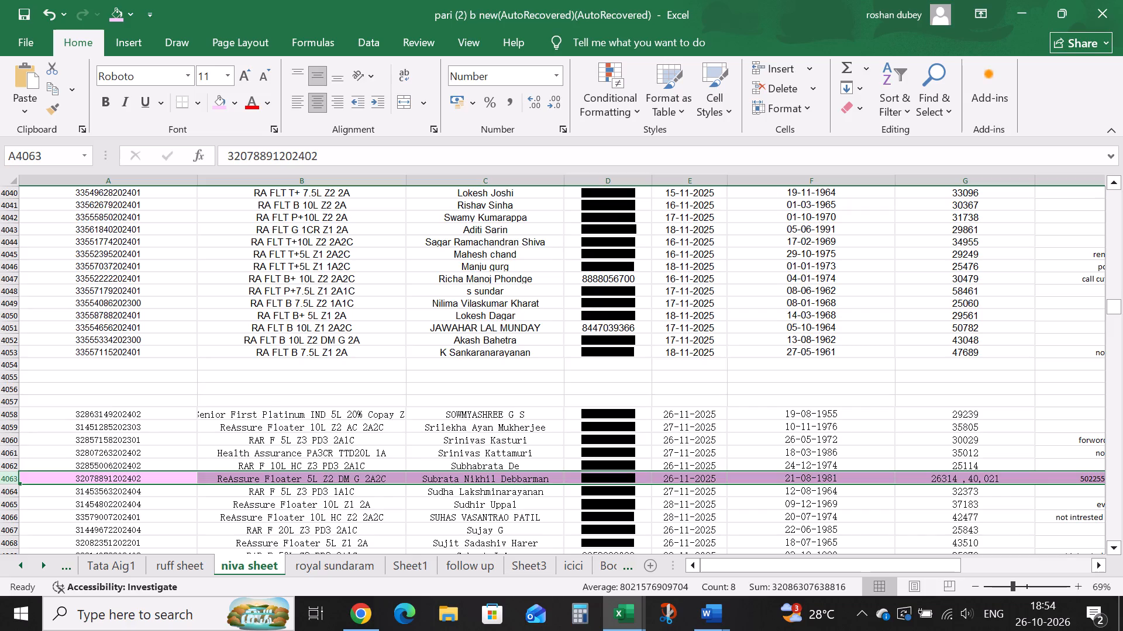
{"action": "triple_click", "coordinate": [639, 479]}
{"action": "left_click", "coordinate": [639, 479]}
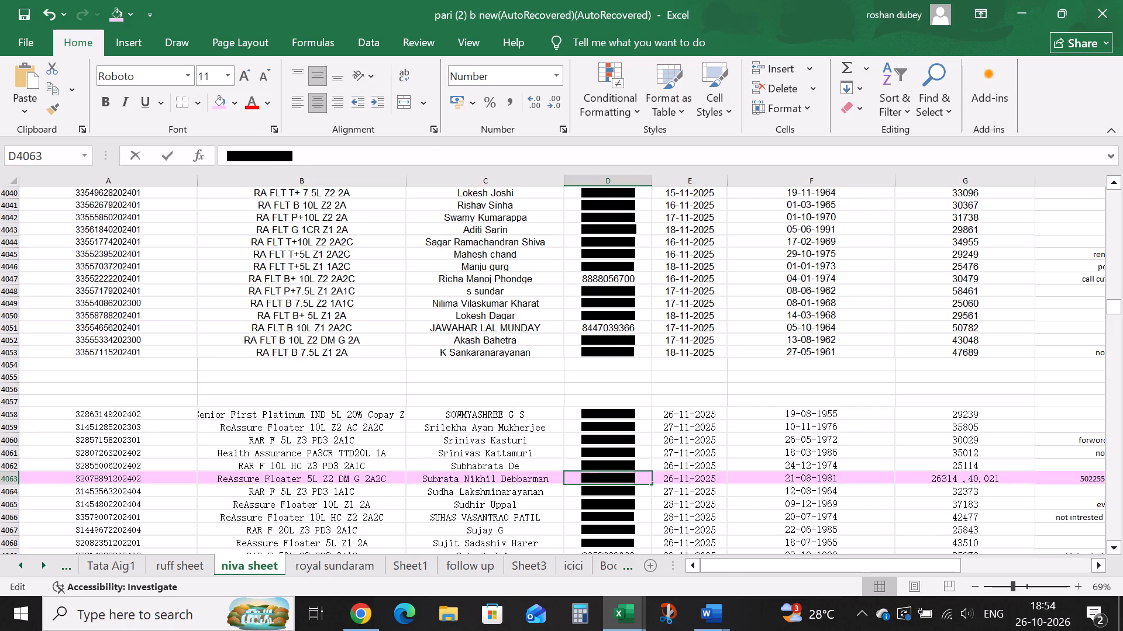
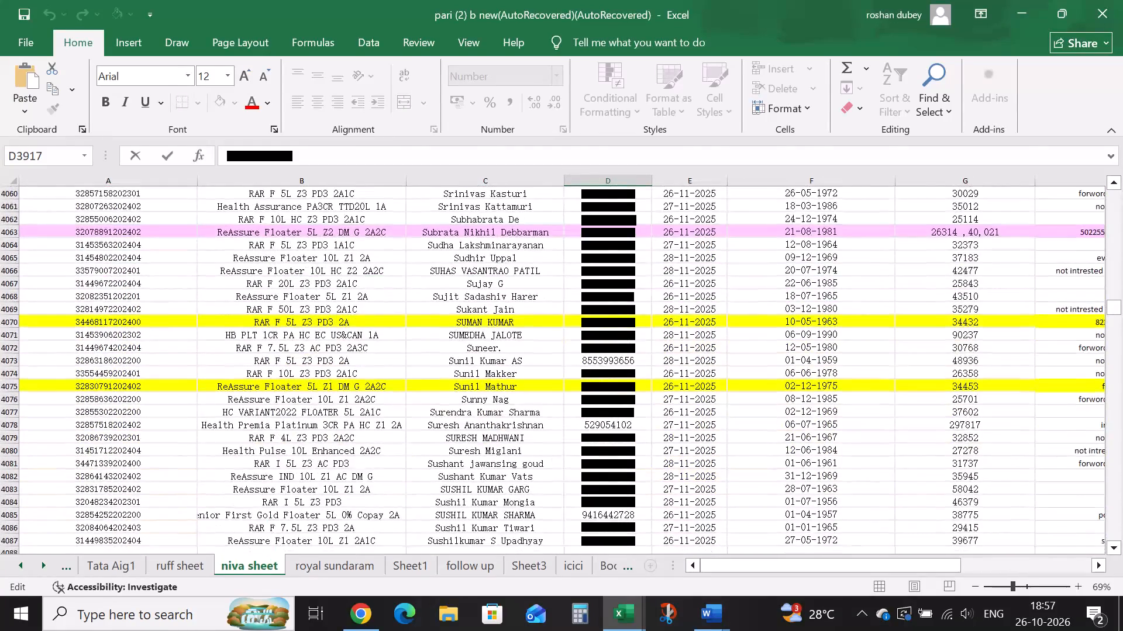
Select the entire row 4121, the last customer record before the blank rows separating the 28-11-2025 and 29-11-2025 groups.
{"action": "scroll", "coordinate": [687, 455], "scroll_direction": "left", "scroll_amount": 1}
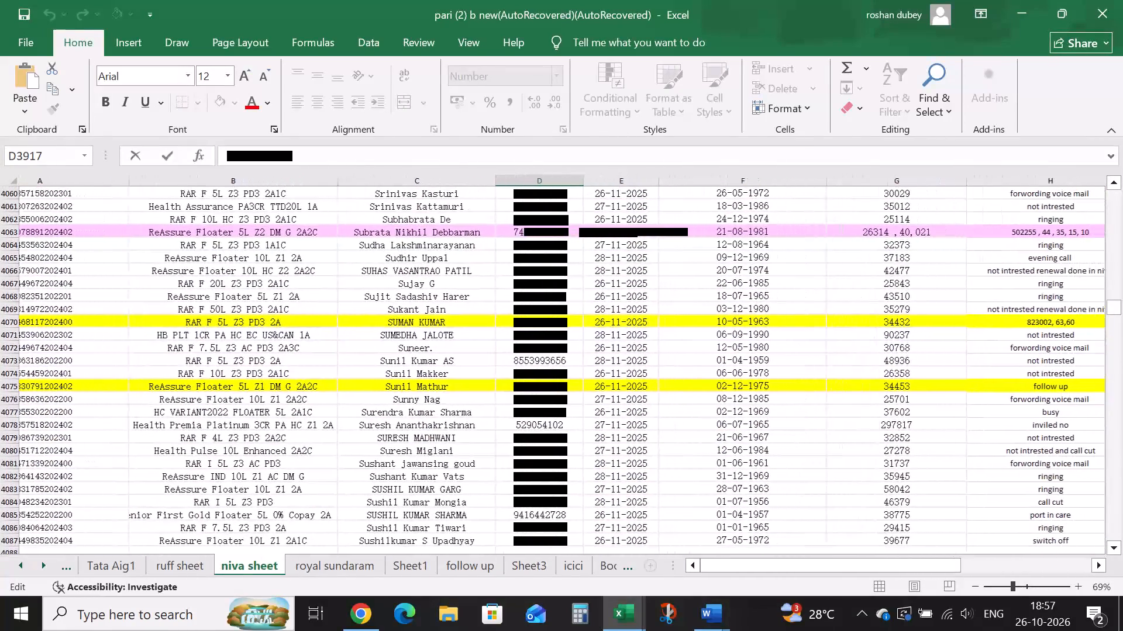
{"action": "scroll", "coordinate": [687, 455], "scroll_direction": "left", "scroll_amount": 2}
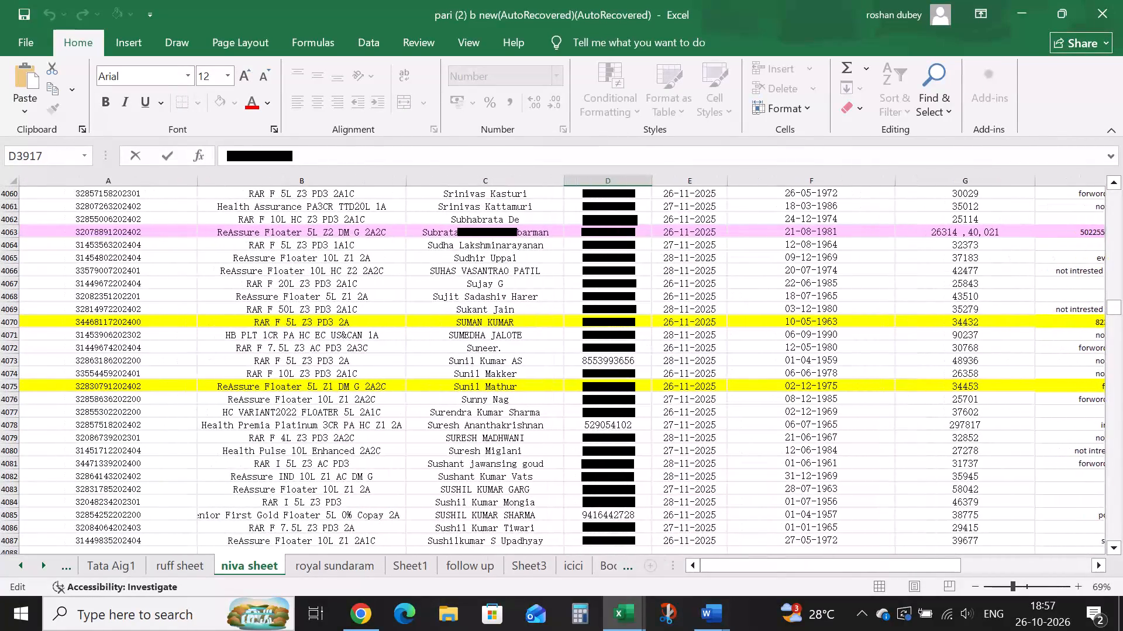
{"action": "scroll", "coordinate": [687, 455], "scroll_direction": "down", "scroll_amount": 5}
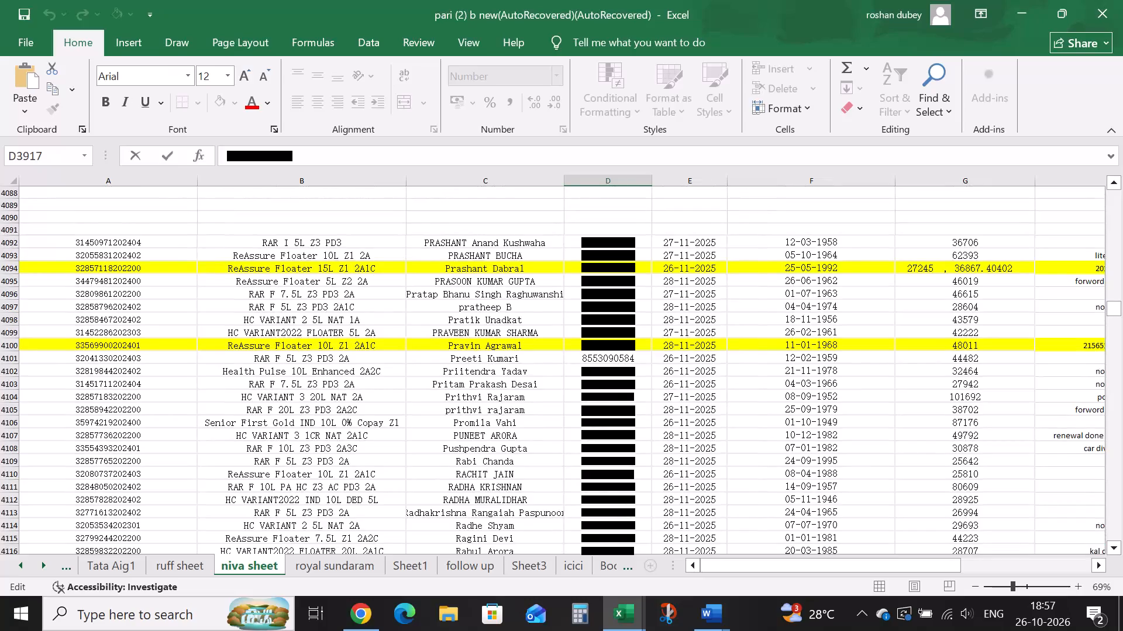
{"action": "scroll", "coordinate": [514, 429], "scroll_direction": "down", "scroll_amount": 2}
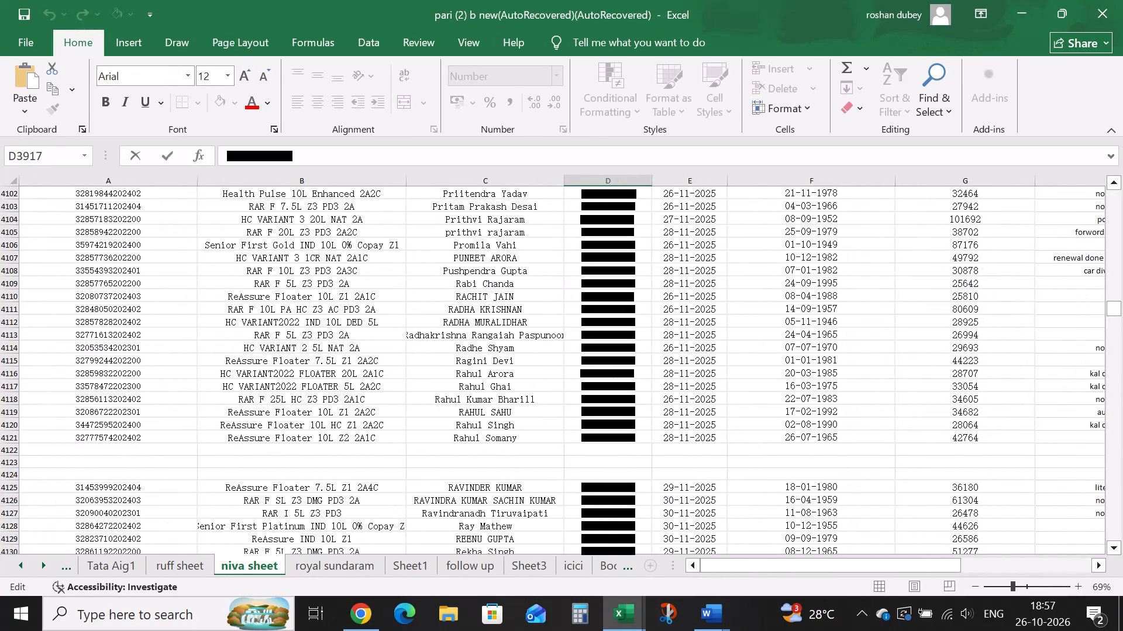
{"action": "left_click", "coordinate": [9, 439]}
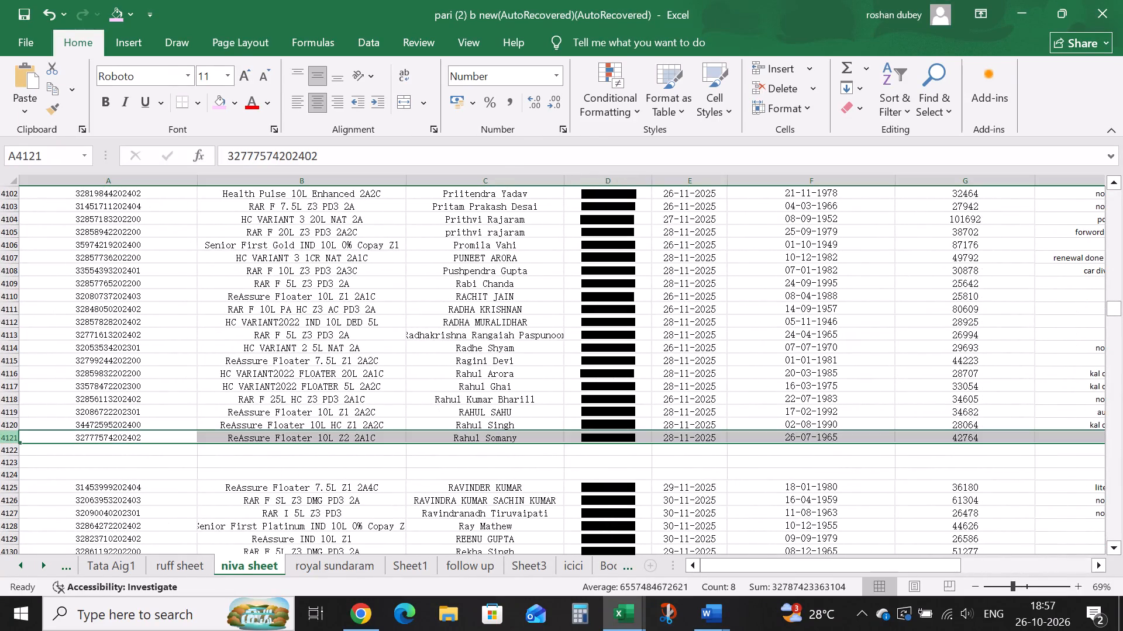
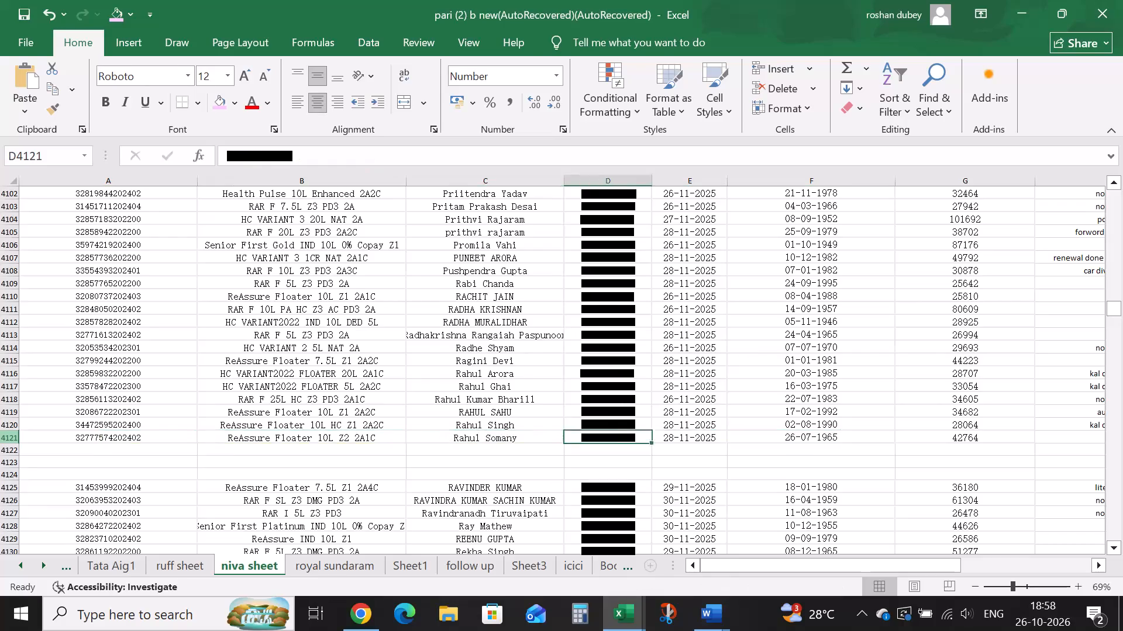
Record the call status "busy" in column I of row 4121, beside the existing status in column H.
{"action": "key", "text": "Right"}
{"action": "key", "text": "Right"}
{"action": "key", "text": "Right"}
{"action": "key", "text": "Right"}
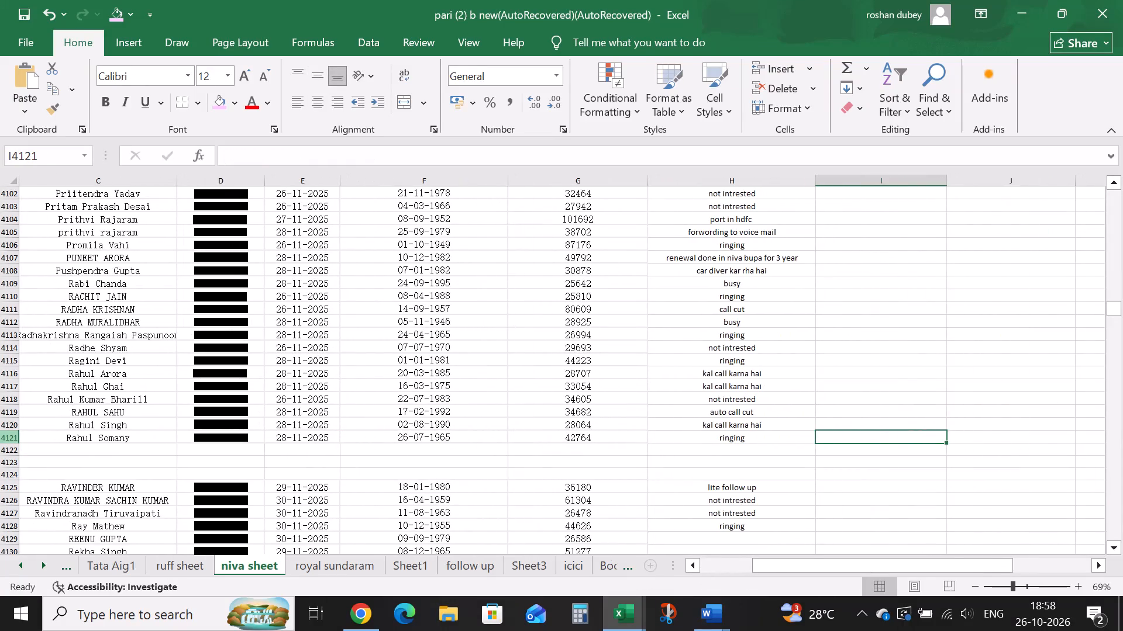
{"action": "type", "text": "busy"}
{"action": "key", "text": "space"}
{"action": "key", "text": "Return"}
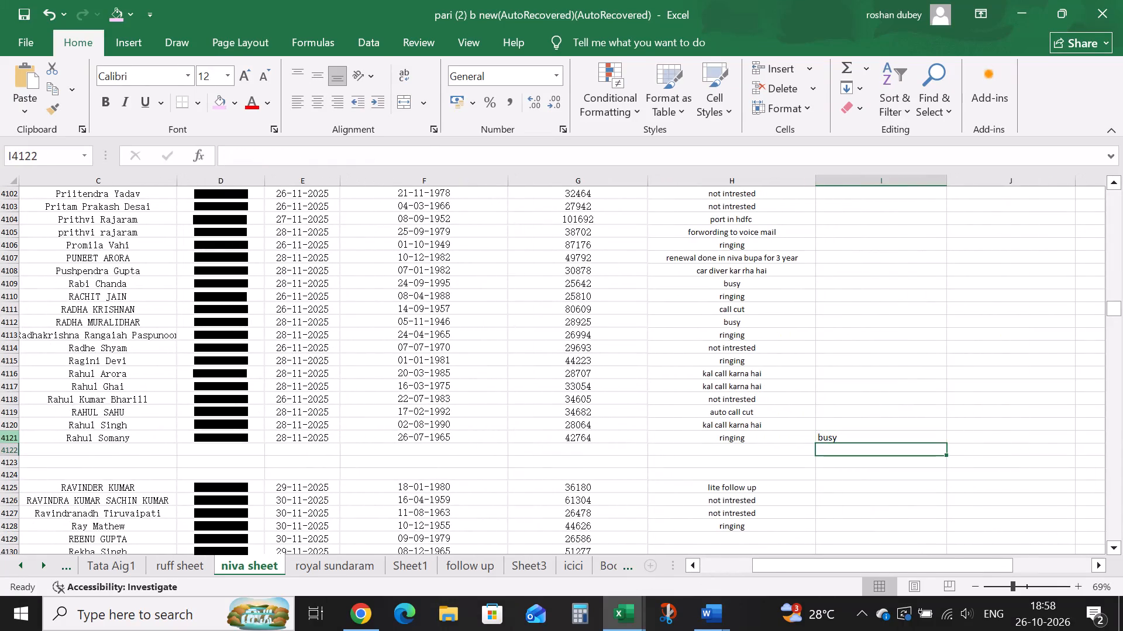
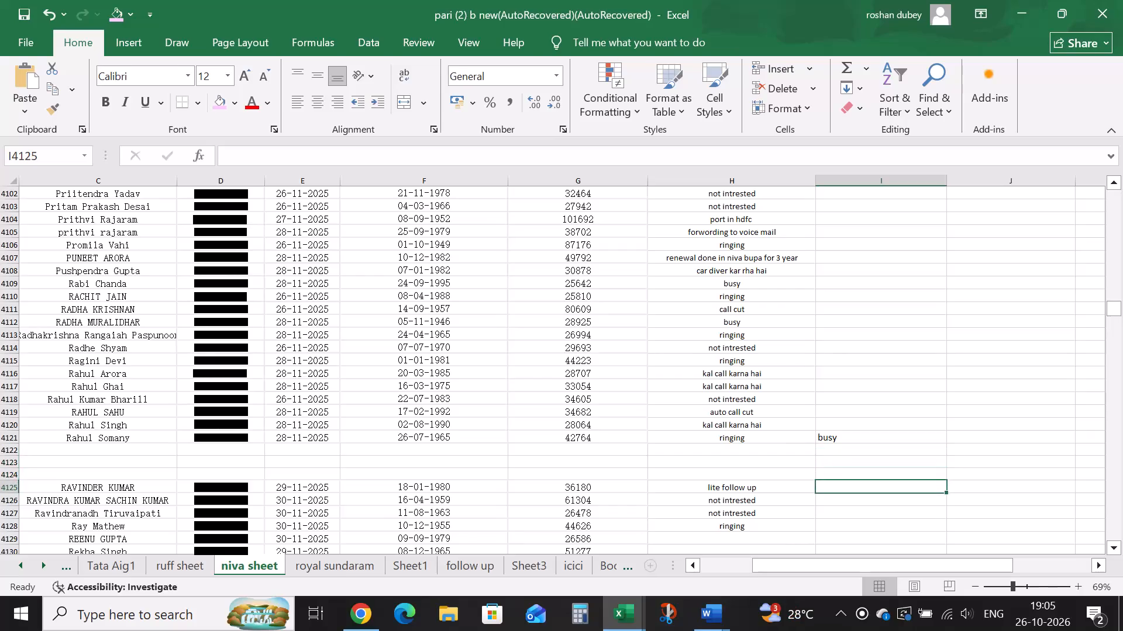
Select the empty cell in column I of row 4120, beside the "kal call karna hai" status.
{"action": "key", "text": "Up"}
{"action": "key", "text": "Up"}
{"action": "key", "text": "Up"}
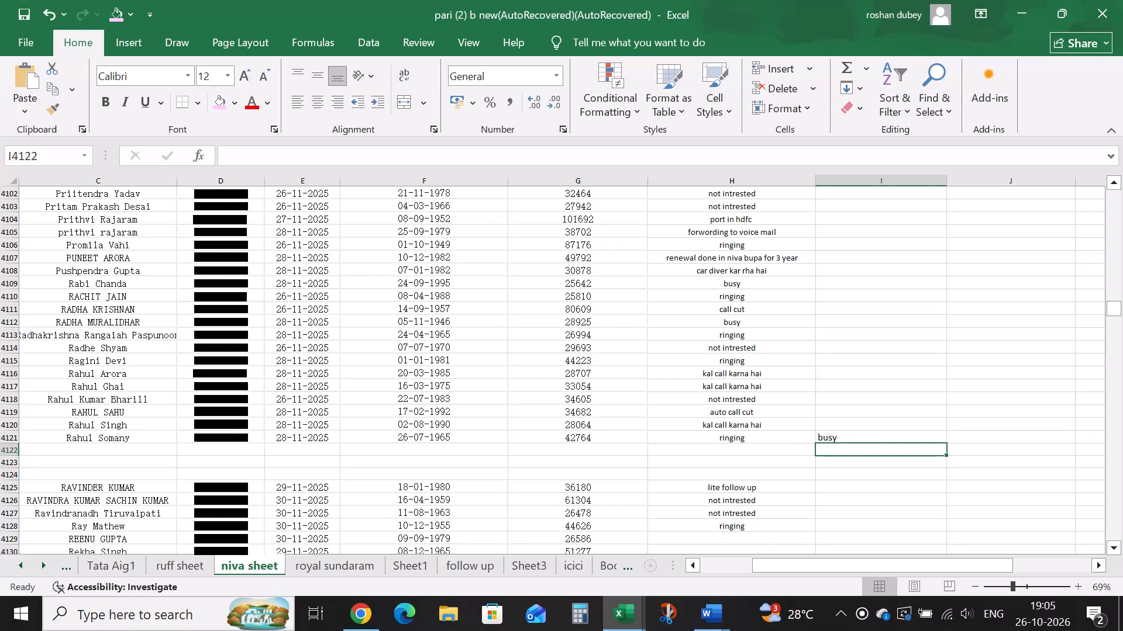
{"action": "key", "text": "Down"}
{"action": "key", "text": "Up"}
{"action": "key", "text": "Up"}
{"action": "key", "text": "Up"}
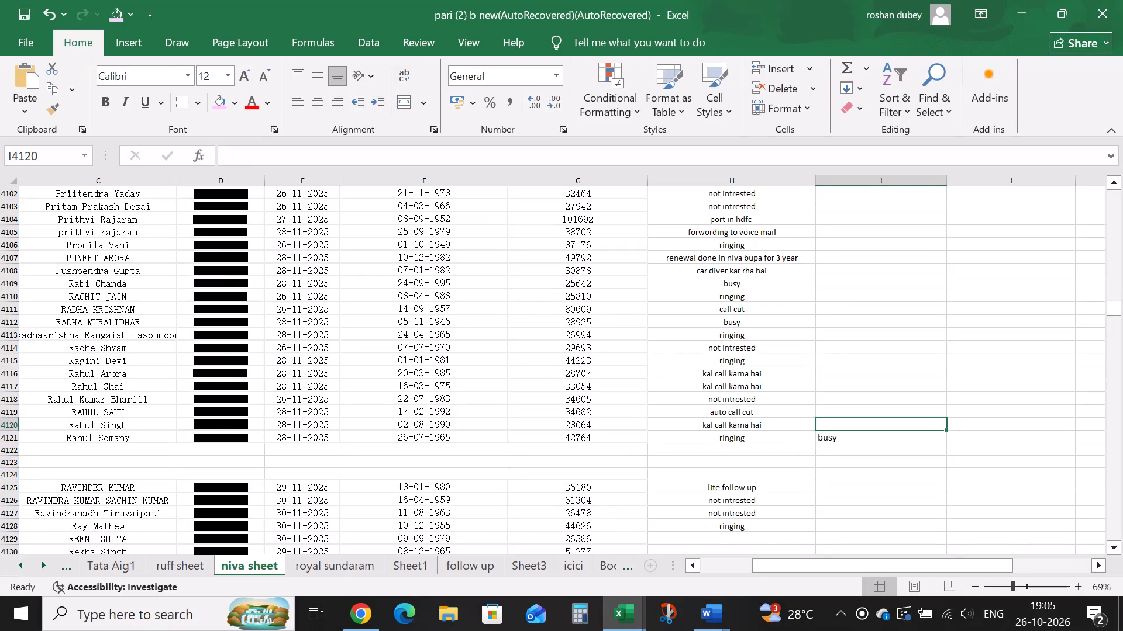
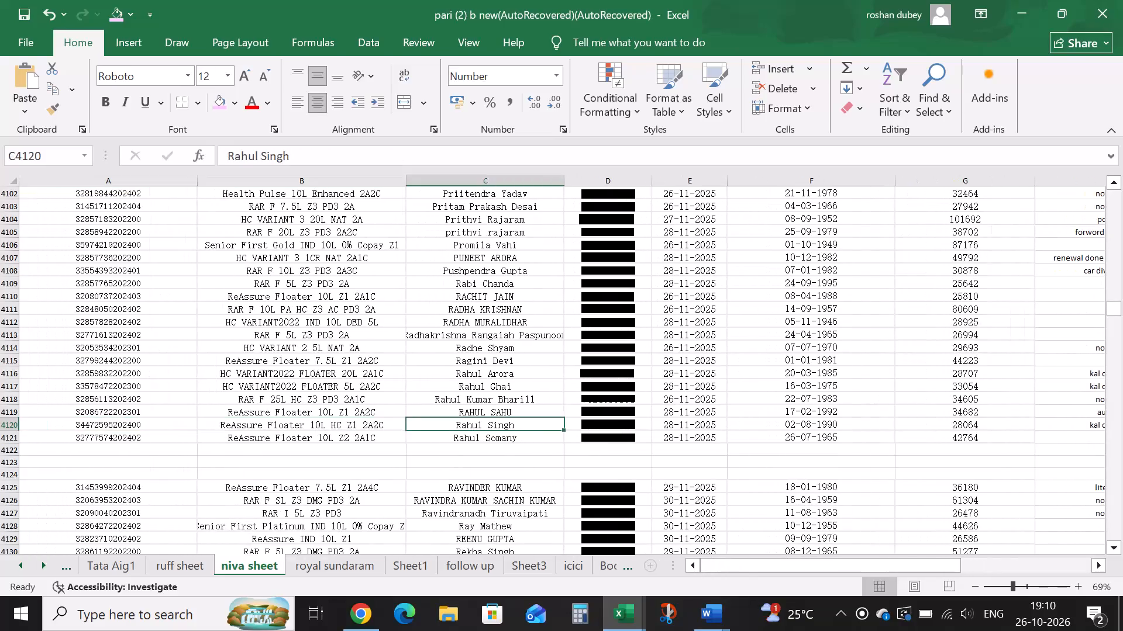
Check the contact number in row 4120, and record the call status "switch off" in column I of that row.
{"action": "key", "text": "Right"}
{"action": "key", "text": "Right"}
{"action": "key", "text": "Left"}
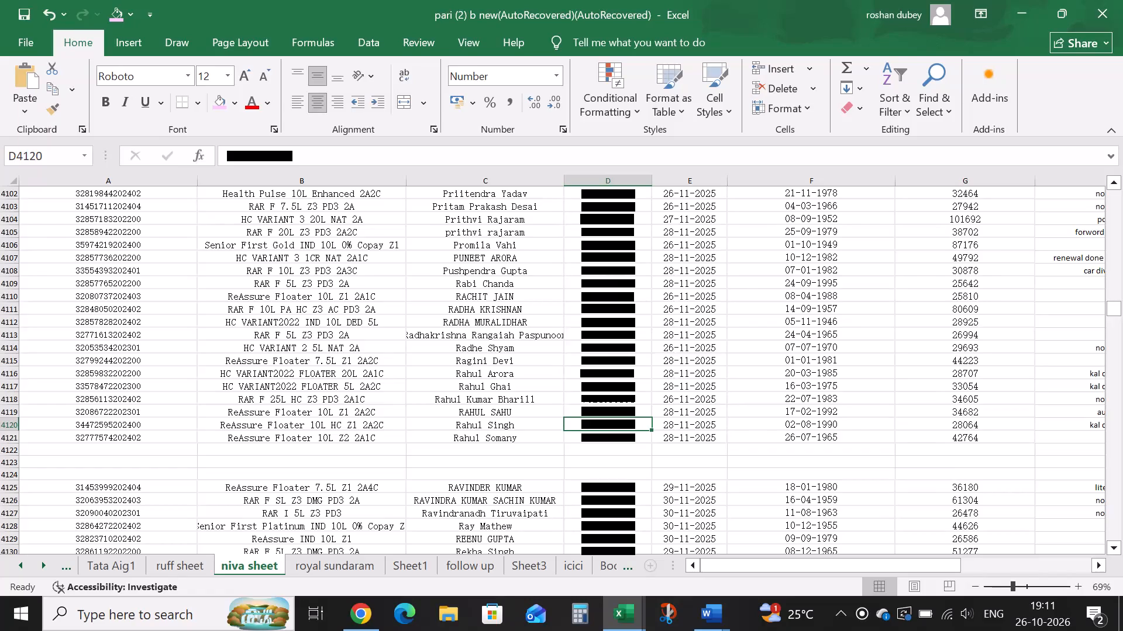
{"action": "key", "text": "Right"}
{"action": "key", "text": "Right"}
{"action": "key", "text": "Right"}
{"action": "key", "text": "Right"}
{"action": "key", "text": "Right"}
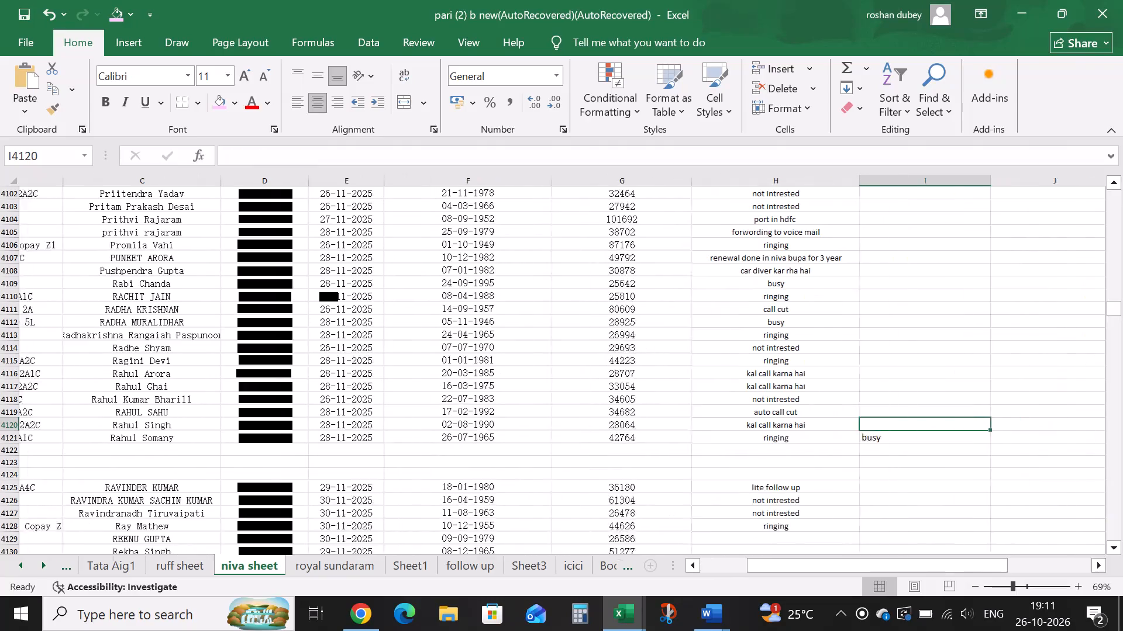
{"action": "type", "text": "switch off"}
{"action": "key", "text": "Return"}
Go to the customer in row 4119 and check the name and contact number in columns C and D.
{"action": "key", "text": "Up"}
{"action": "key", "text": "Up"}
{"action": "key", "text": "Left"}
{"action": "key", "text": "Left"}
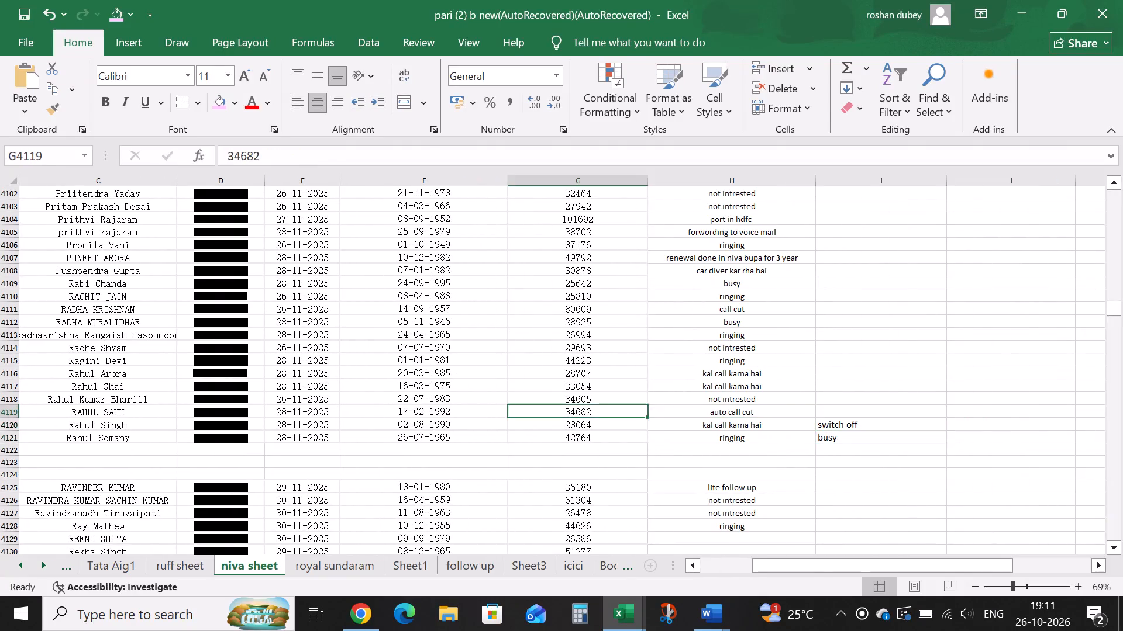
{"action": "key", "text": "Left"}
{"action": "key", "text": "Left"}
{"action": "key", "text": "Left"}
{"action": "key", "text": "Left"}
{"action": "key", "text": "Left"}
{"action": "key", "text": "Left"}
{"action": "key", "text": "Left"}
{"action": "key", "text": "Right"}
{"action": "key", "text": "Right"}
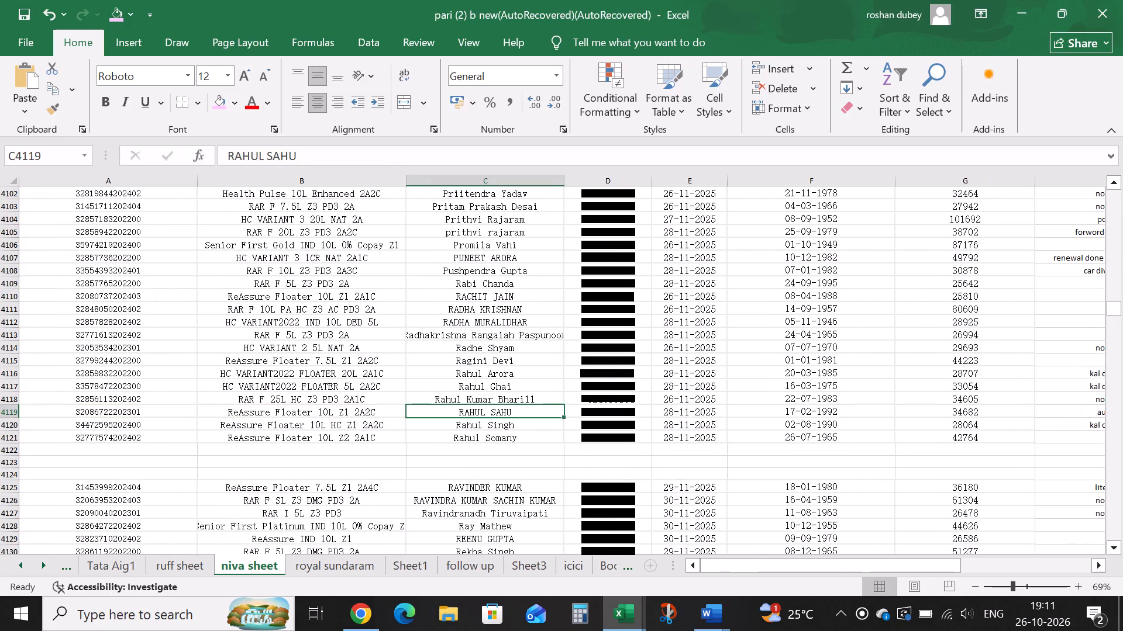
{"action": "key", "text": "Right"}
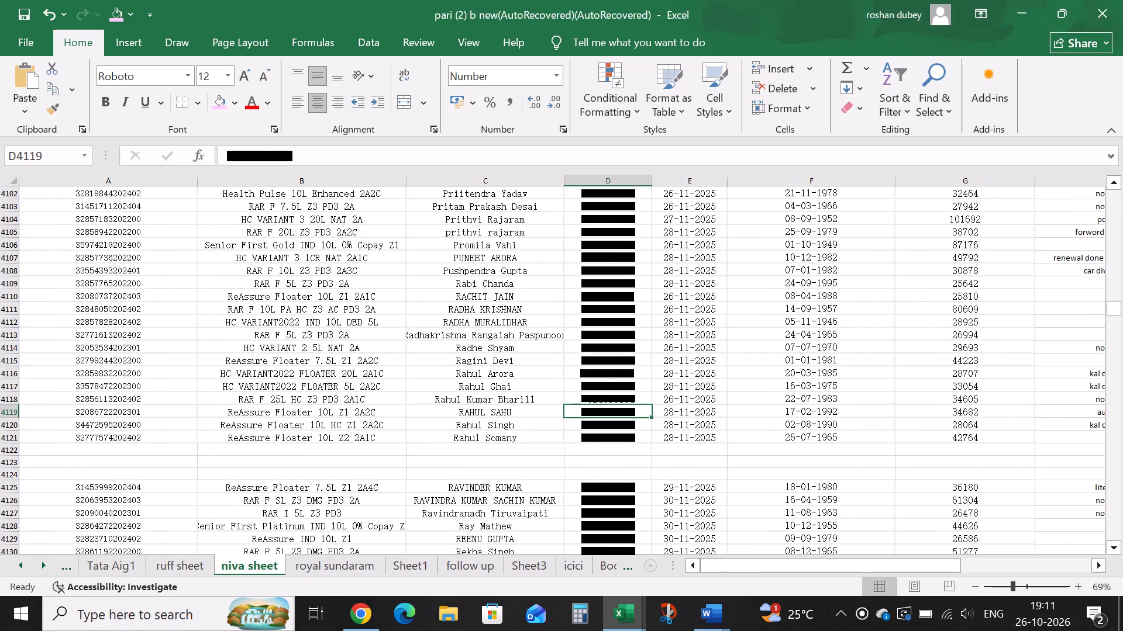
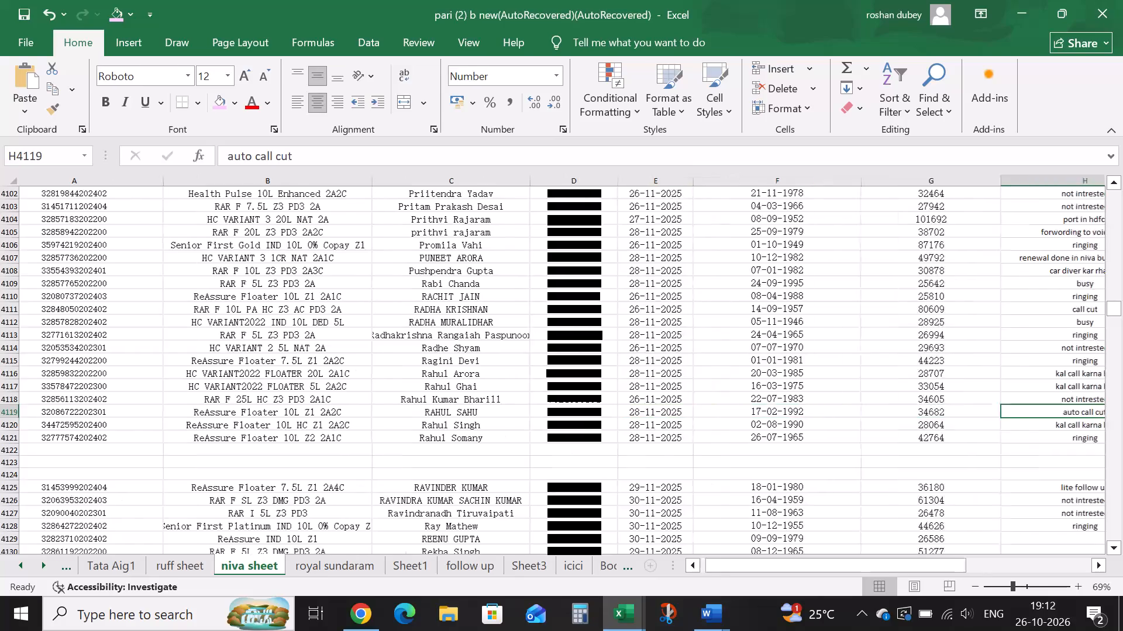
Record the call status "ringing" in column I of row 4119.
{"action": "key", "text": "Right"}
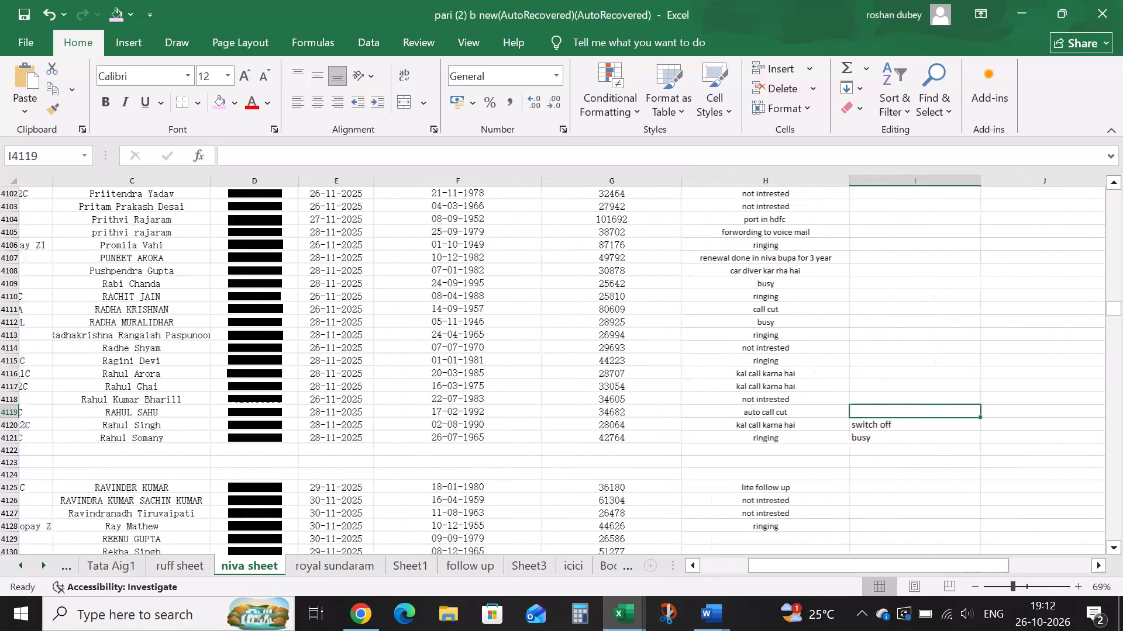
{"action": "type", "text": "ringing"}
{"action": "key", "text": "Return"}
Go to the customer in row 4118 and check the policy details and the contact number in column D.
{"action": "key", "text": "Up"}
{"action": "key", "text": "Up"}
{"action": "key", "text": "Left"}
{"action": "key", "text": "Left"}
{"action": "key", "text": "Left"}
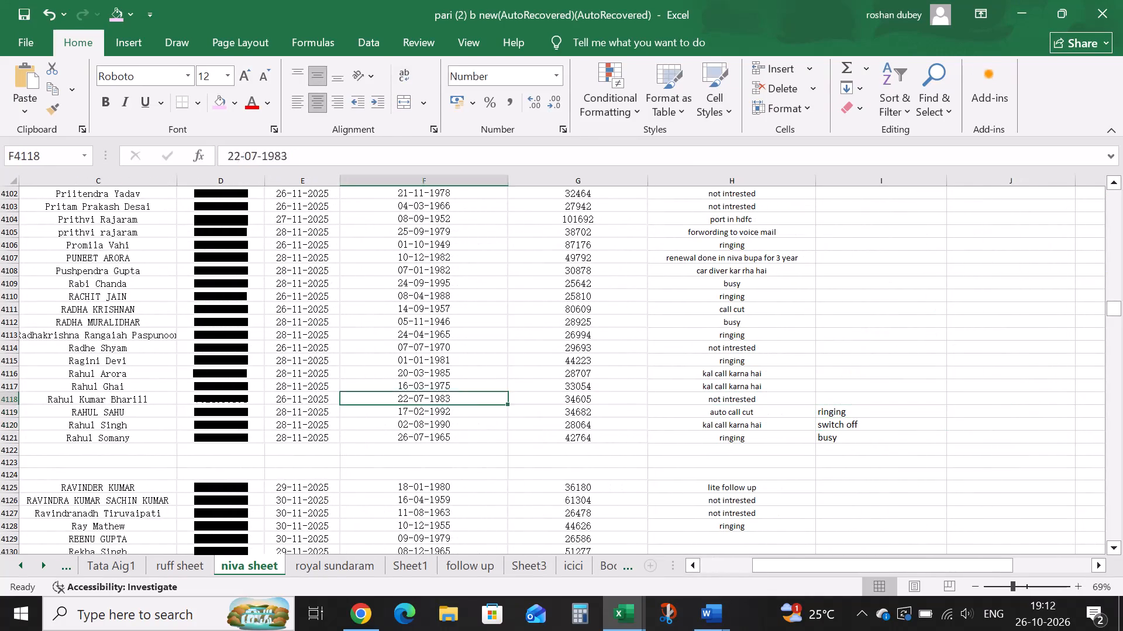
{"action": "key", "text": "Left"}
{"action": "key", "text": "Left"}
{"action": "key", "text": "Left"}
{"action": "key", "text": "Left"}
{"action": "key", "text": "Left"}
{"action": "key", "text": "Right"}
{"action": "key", "text": "Right"}
{"action": "key", "text": "Right"}
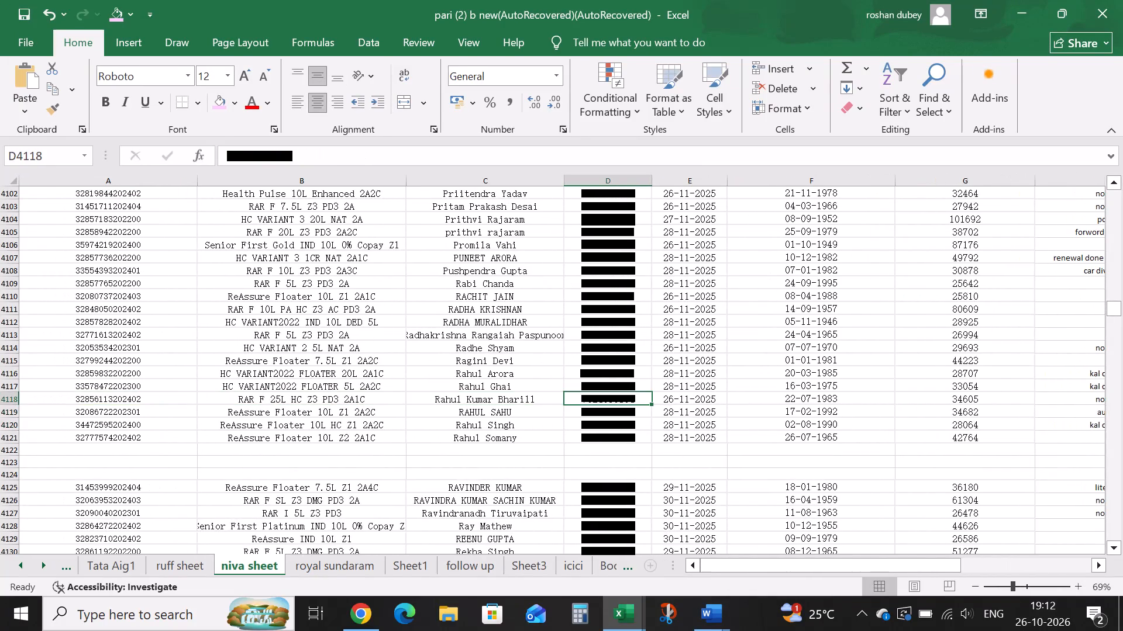
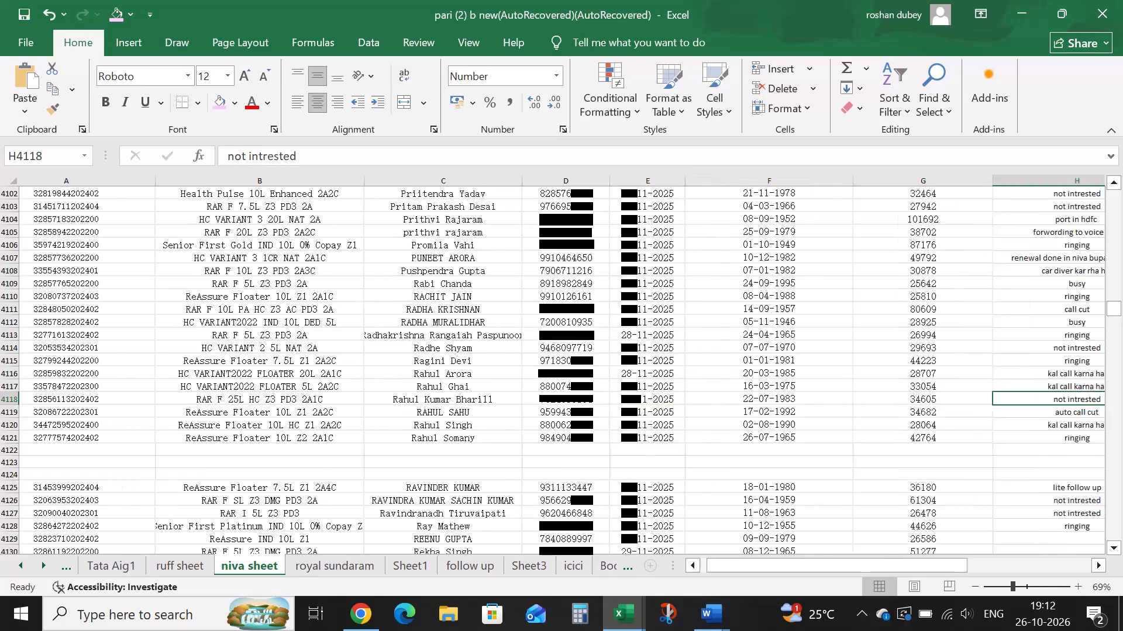
Record the call status "ringing" in column I of row 4118.
{"action": "key", "text": "Right"}
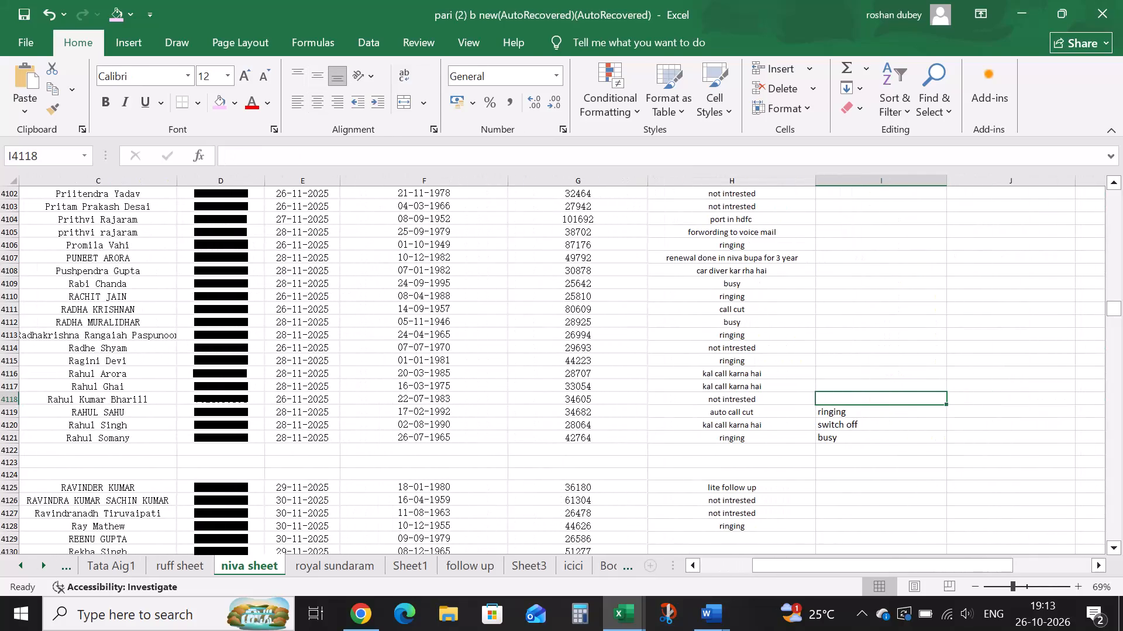
{"action": "type", "text": "ringing"}
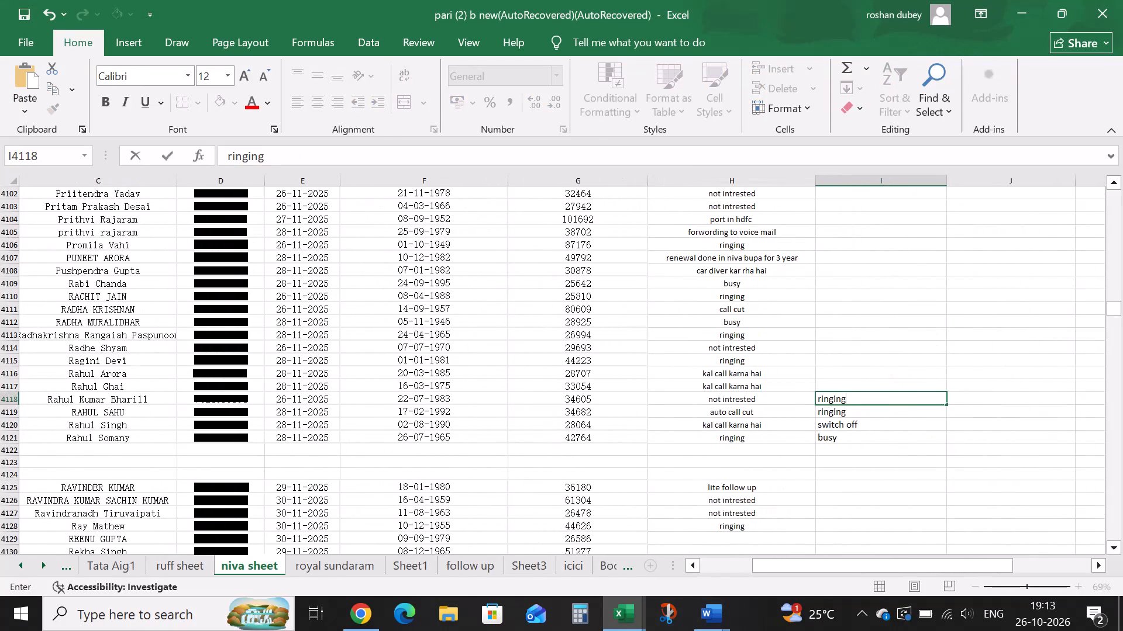
{"action": "key", "text": "Return"}
Go to the customer in row 4117 and check the policy details and the contact number in column D.
{"action": "key", "text": "Up"}
{"action": "key", "text": "Up"}
{"action": "key", "text": "Left"}
{"action": "key", "text": "Left"}
{"action": "key", "text": "Left"}
{"action": "key", "text": "Left"}
{"action": "key", "text": "Left"}
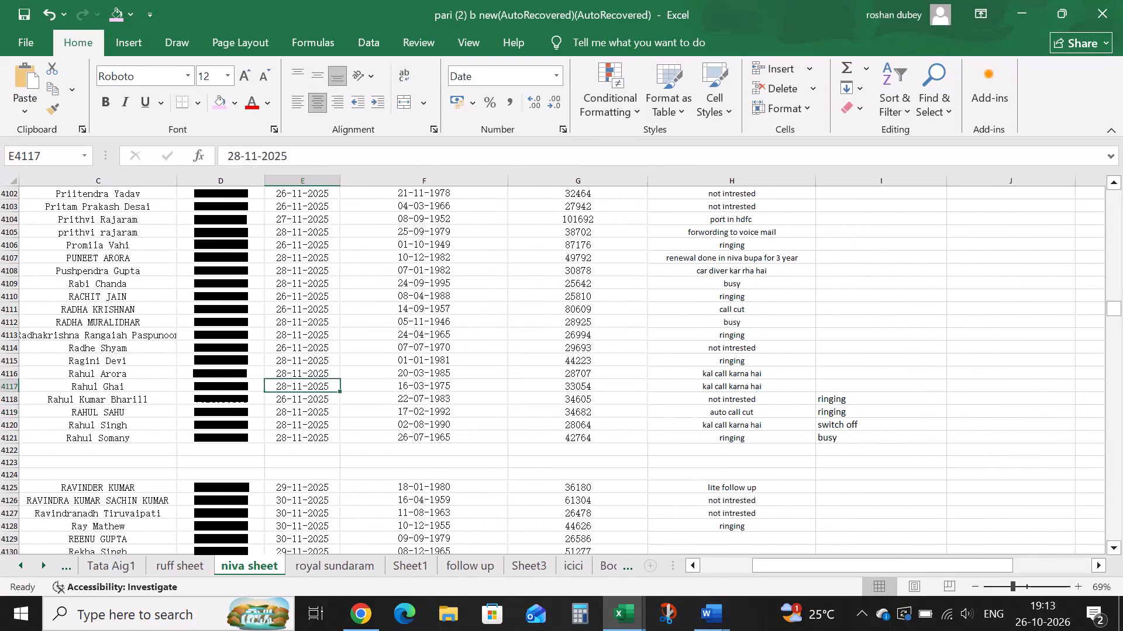
{"action": "key", "text": "Left"}
{"action": "key", "text": "Left"}
{"action": "key", "text": "Left"}
{"action": "key", "text": "Right"}
{"action": "key", "text": "Right"}
{"action": "key", "text": "Right"}
{"action": "key", "text": "Right"}
{"action": "key", "text": "Left"}
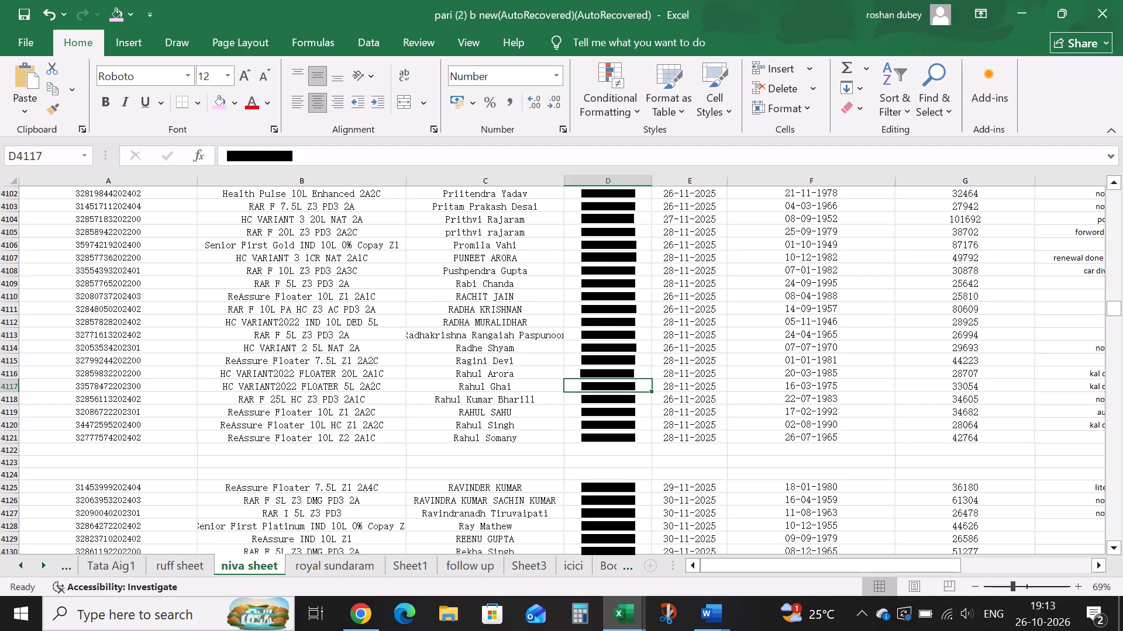
Look back through the earlier customers and go to the name in column C of the yellow-highlighted row 4094.
{"action": "scroll", "coordinate": [550, 216], "scroll_direction": "up", "scroll_amount": 3}
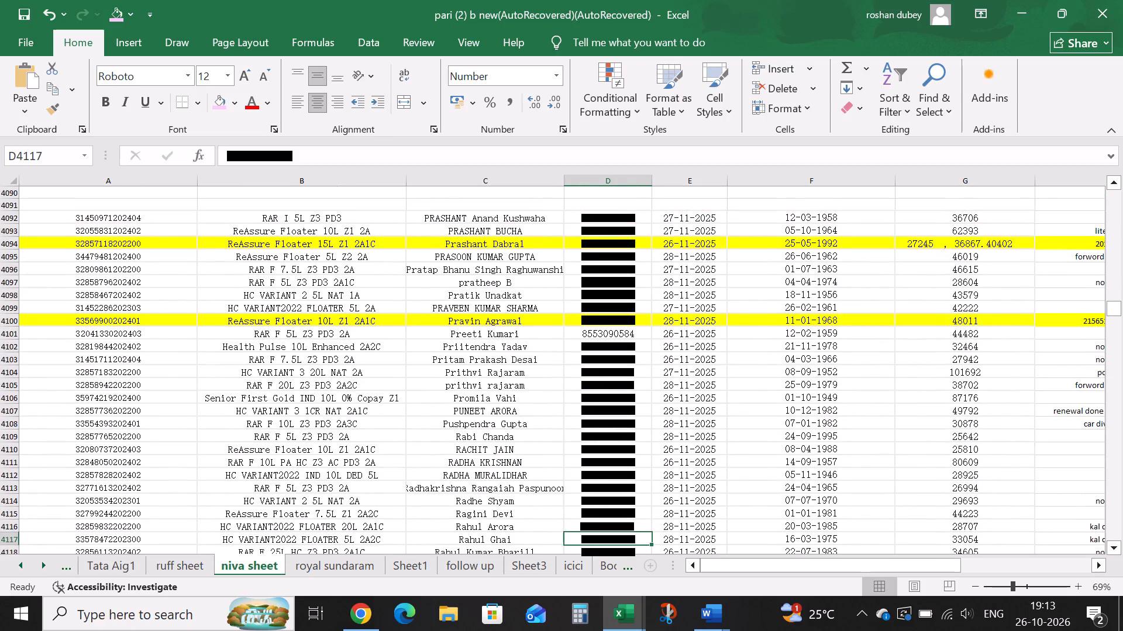
{"action": "scroll", "coordinate": [690, 260], "scroll_direction": "left", "scroll_amount": 3}
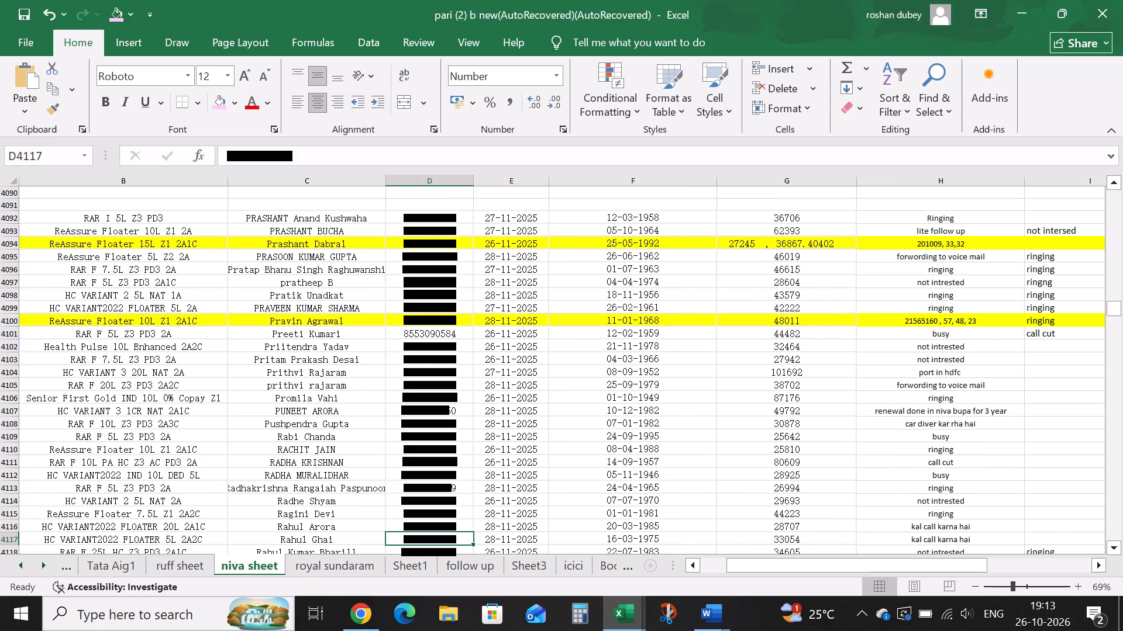
{"action": "key", "text": "Left"}
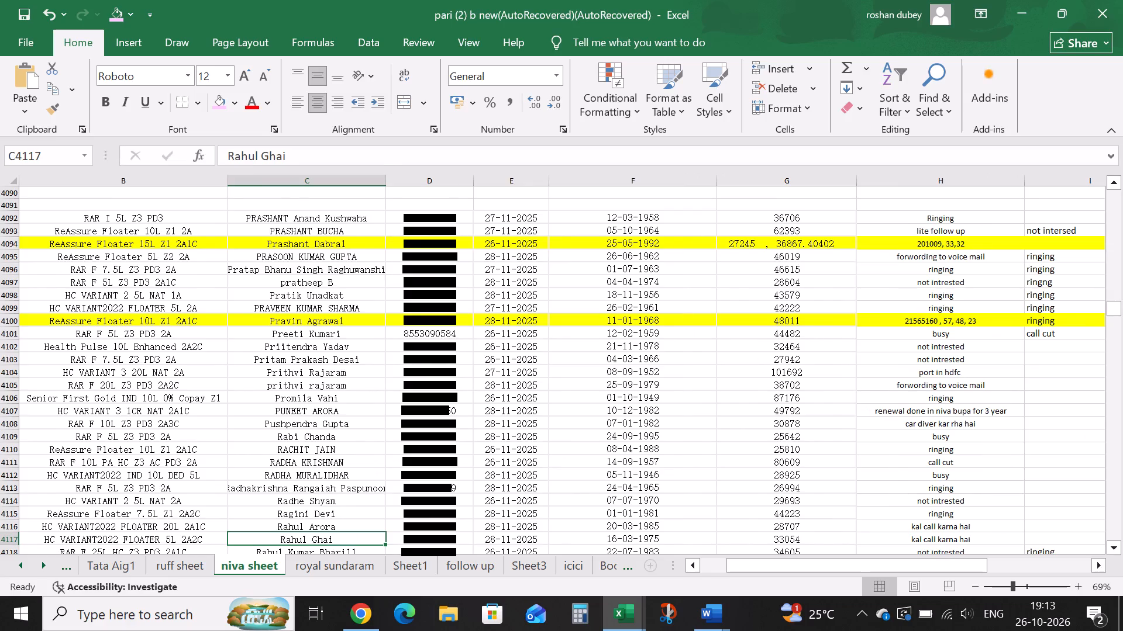
{"action": "key", "text": "Up"}
{"action": "key", "text": "Up"}
{"action": "key", "text": "Up"}
{"action": "key", "text": "Up"}
{"action": "key", "text": "Up"}
{"action": "key", "text": "Up"}
{"action": "key", "text": "Up"}
{"action": "key", "text": "Up"}
{"action": "key", "text": "Up"}
{"action": "key", "text": "Up"}
{"action": "key", "text": "Up"}
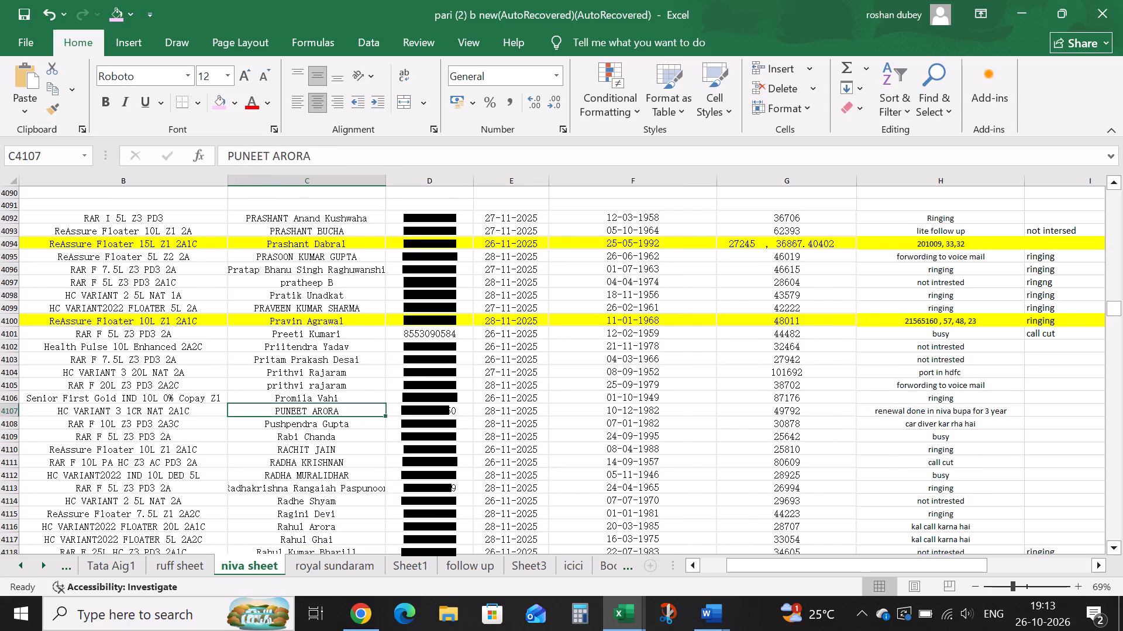
{"action": "key", "text": "Up"}
{"action": "key", "text": "Up"}
{"action": "key", "text": "Up"}
{"action": "key", "text": "Up"}
{"action": "key", "text": "Up"}
{"action": "key", "text": "Up"}
{"action": "key", "text": "Up"}
{"action": "key", "text": "Up"}
{"action": "key", "text": "Up"}
{"action": "key", "text": "Up"}
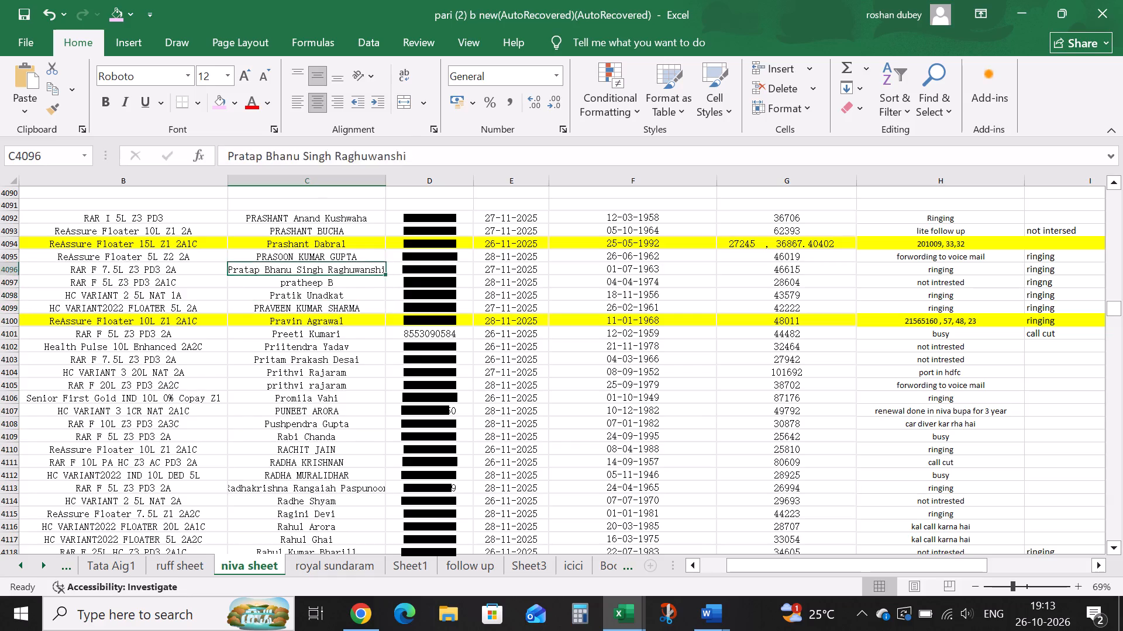
{"action": "key", "text": "Up"}
{"action": "key", "text": "Up"}
{"action": "key", "text": "Up"}
{"action": "key", "text": "Down"}
{"action": "key", "text": "Down"}
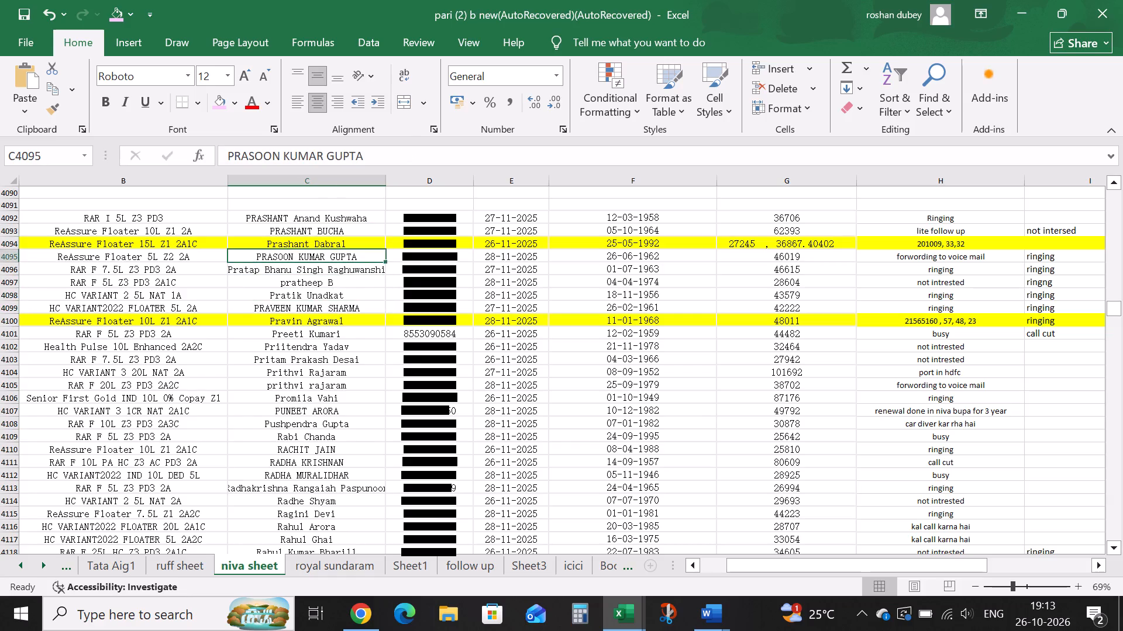
{"action": "key", "text": "Up"}
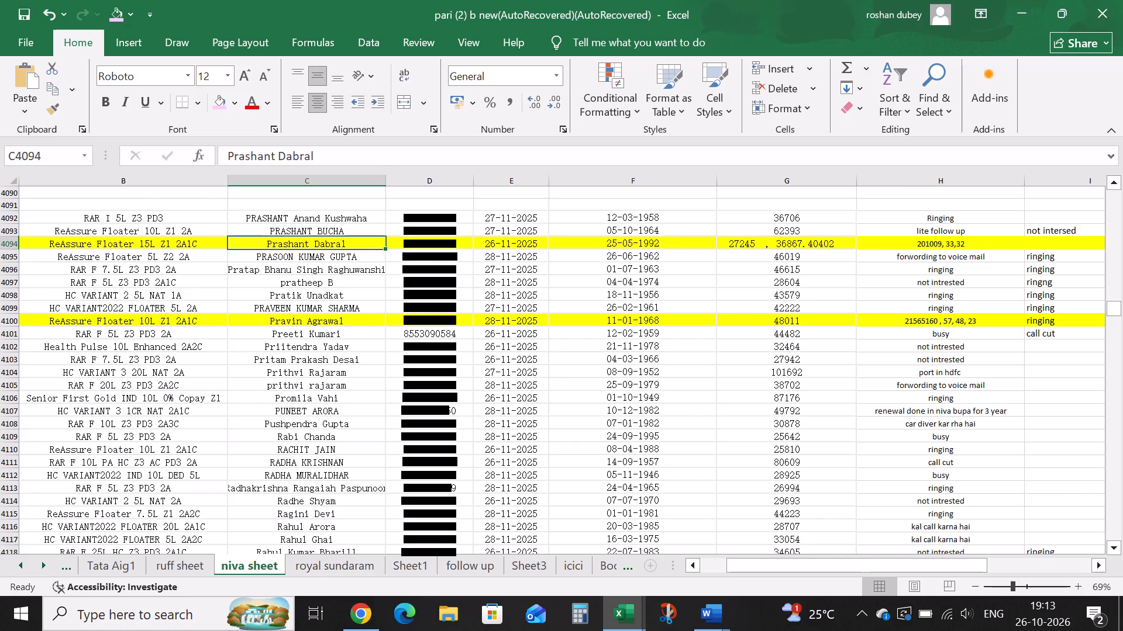
Examine the highlighted customer's details across row 4094, from the policy number to the column H note and the premium figures in column G.
{"action": "key", "text": "Left"}
{"action": "key", "text": "Left"}
{"action": "key", "text": "Right"}
{"action": "key", "text": "Right"}
{"action": "key", "text": "Right"}
{"action": "key", "text": "Right"}
{"action": "key", "text": "Right"}
{"action": "key", "text": "Right"}
{"action": "key", "text": "Right"}
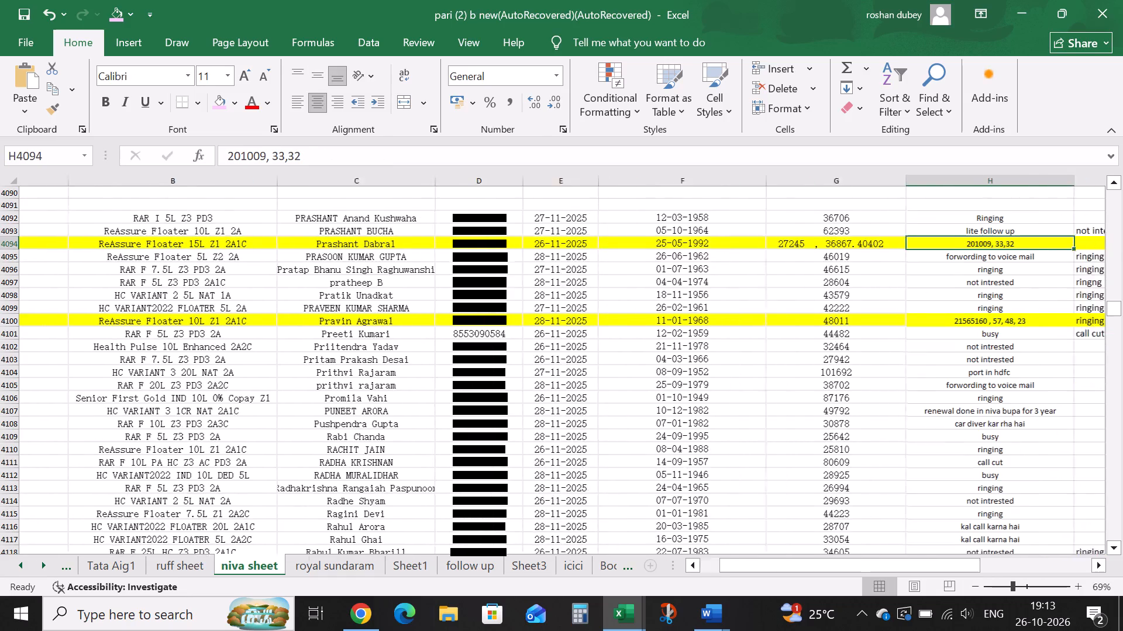
{"action": "key", "text": "Left"}
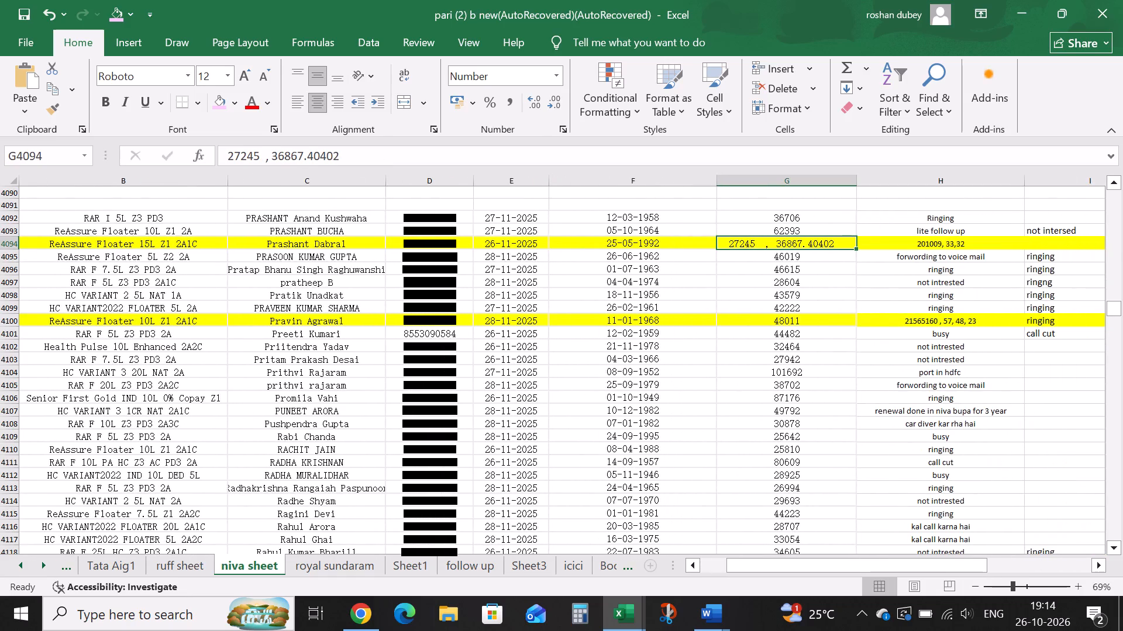
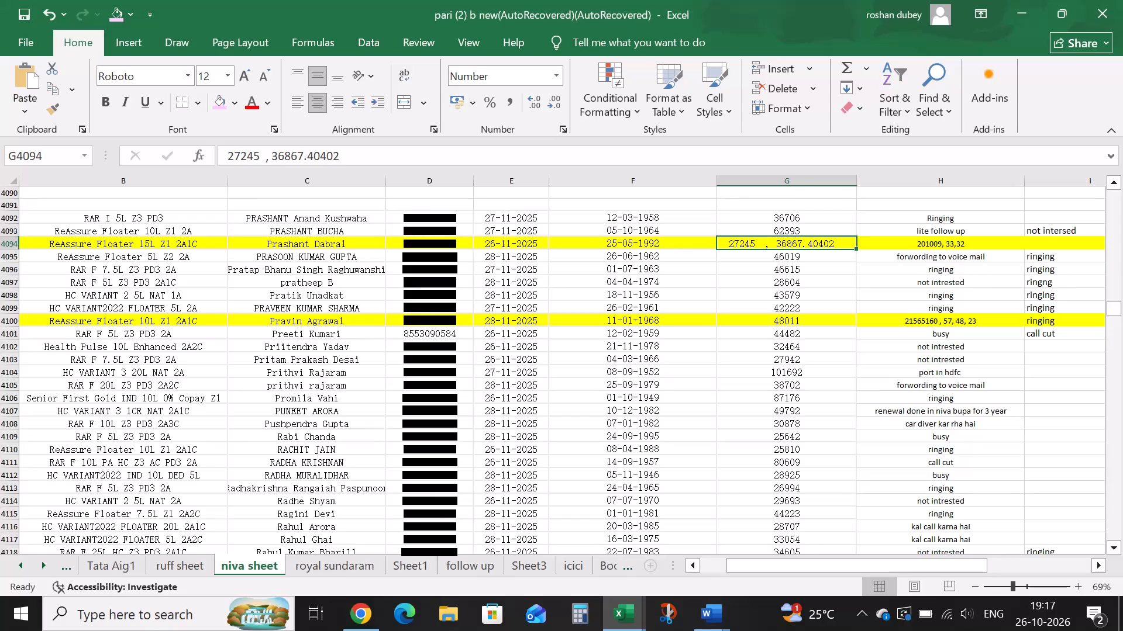
Review the highlighted customer's entries across row 4094, from the empty status cells to the policy number and plan name.
{"action": "key", "text": "Right"}
{"action": "key", "text": "Right"}
{"action": "key", "text": "Right"}
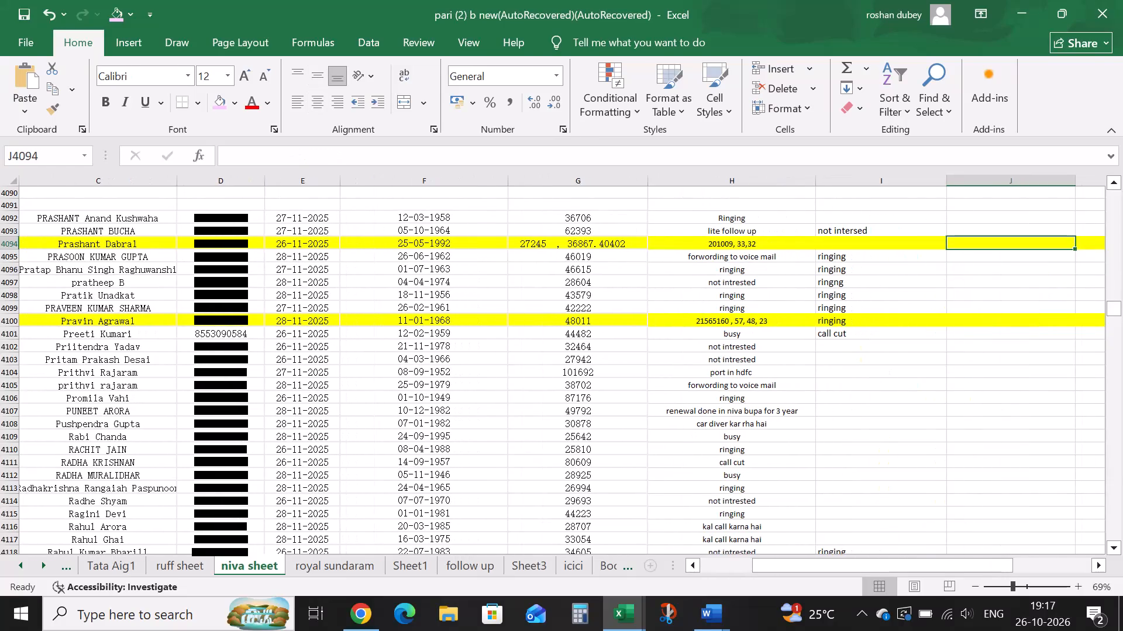
{"action": "key", "text": "Left"}
{"action": "key", "text": "Left"}
{"action": "key", "text": "Left"}
{"action": "key", "text": "Left"}
{"action": "key", "text": "Left"}
{"action": "key", "text": "Left"}
{"action": "key", "text": "Left"}
{"action": "key", "text": "Left"}
{"action": "key", "text": "Left"}
{"action": "key", "text": "Right"}
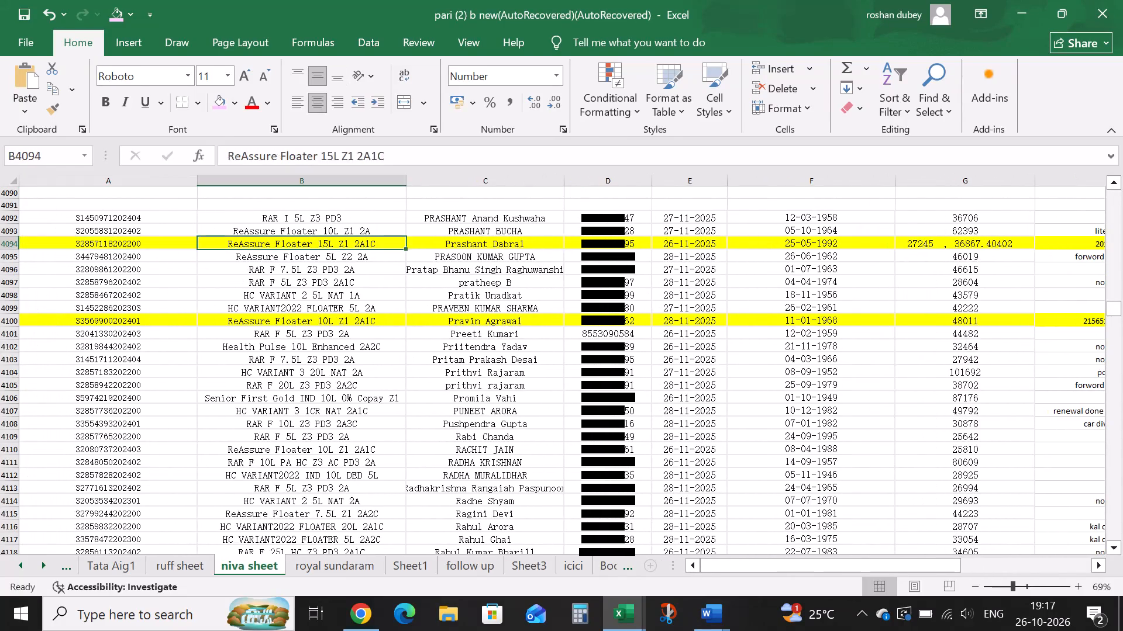
Record the call status "lite follow up" in column I of the highlighted row 4094.
{"action": "key", "text": "Right"}
{"action": "key", "text": "Right"}
{"action": "key", "text": "Right"}
{"action": "key", "text": "Right"}
{"action": "key", "text": "Right"}
{"action": "key", "text": "Right"}
{"action": "key", "text": "Right"}
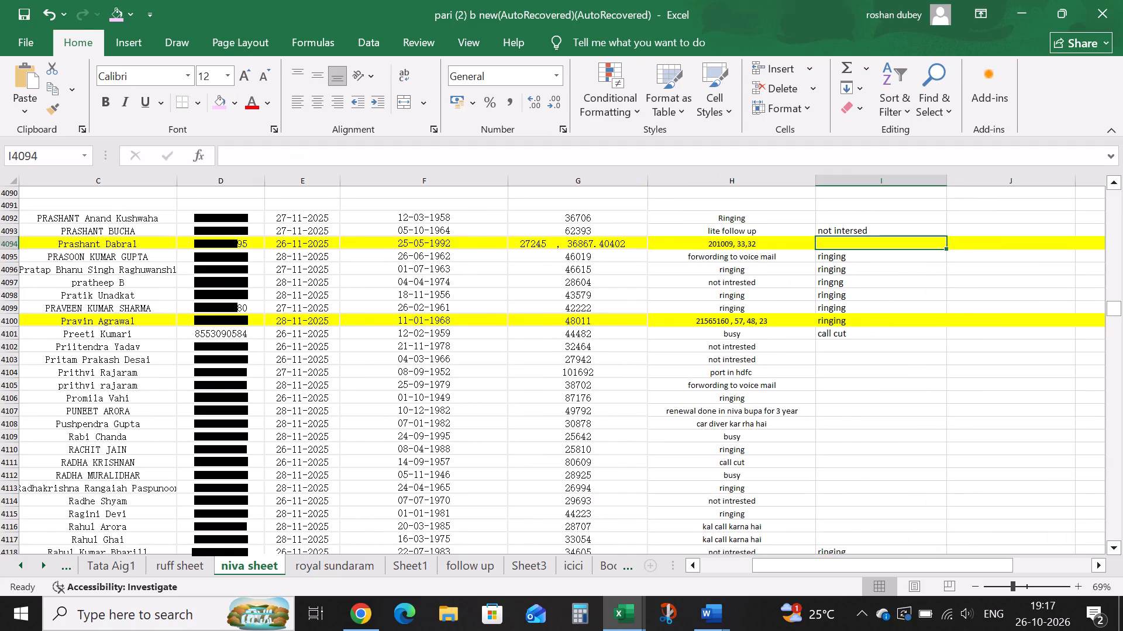
{"action": "type", "text": "lite"}
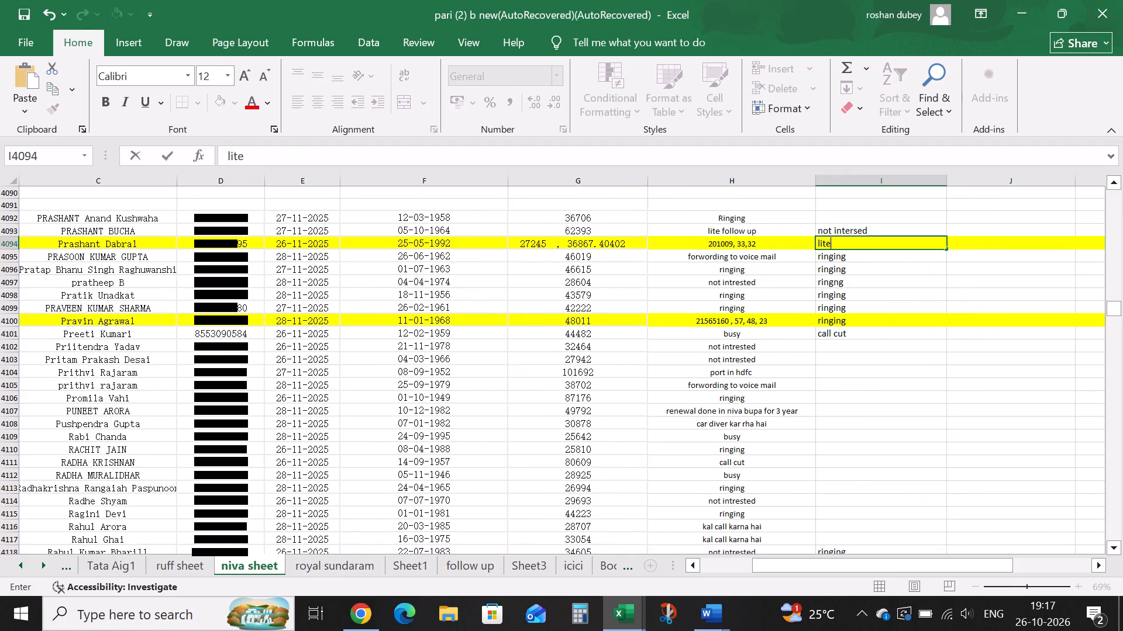
{"action": "key", "text": "space"}
{"action": "type", "text": "follow up"}
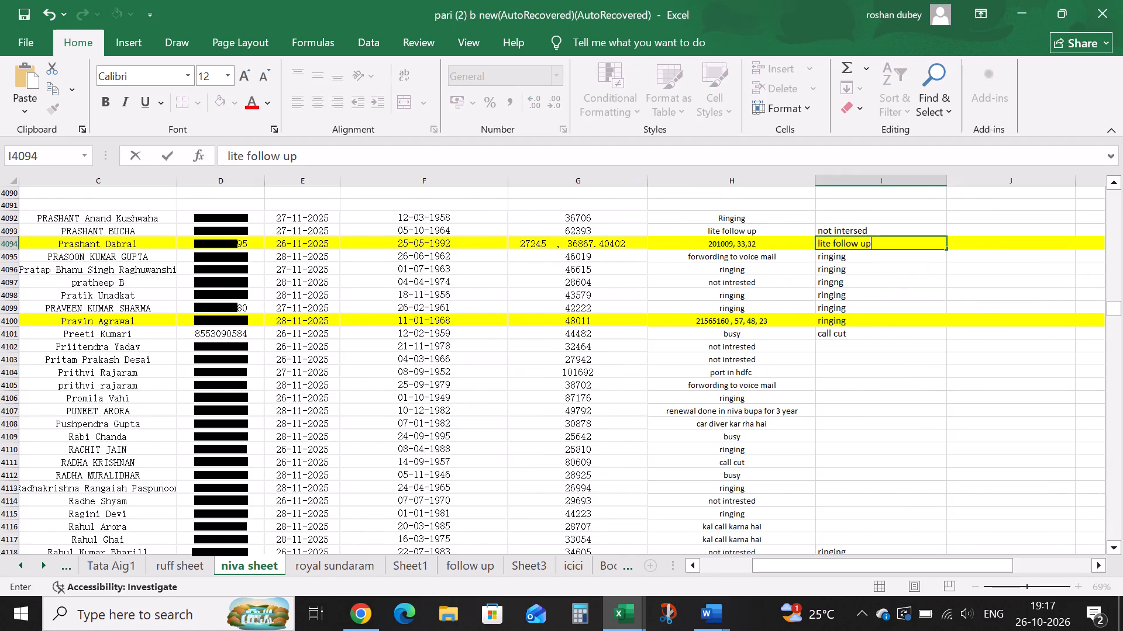
{"action": "key", "text": "space"}
{"action": "key", "text": "Return"}
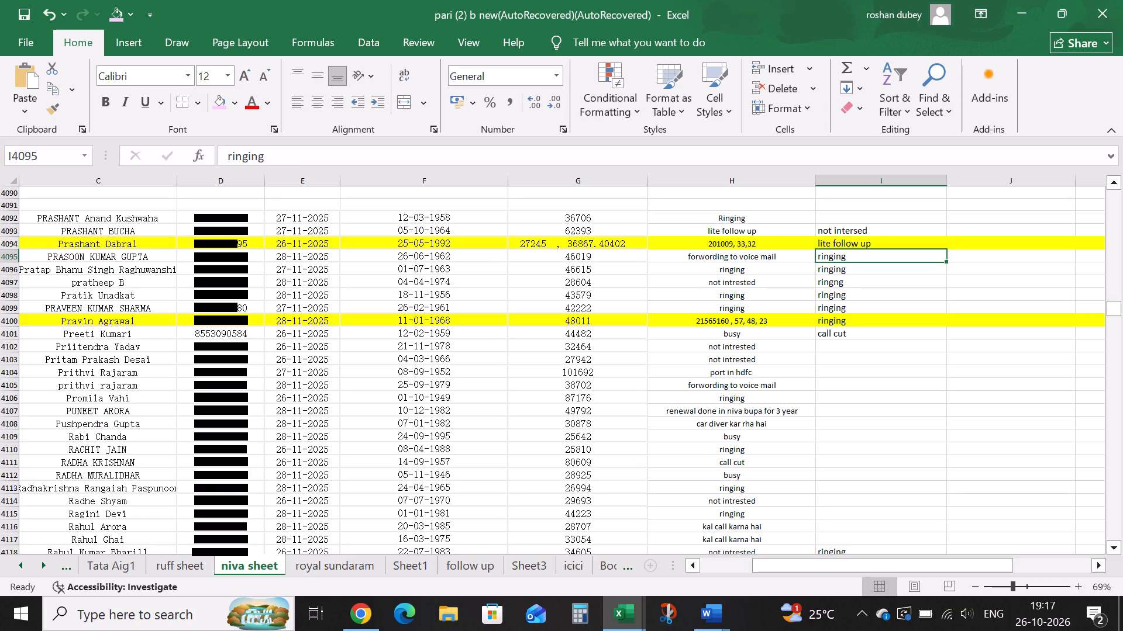
Recheck row 4094 from the policy number in column A across to the empty cells beyond the call status.
{"action": "key", "text": "Up"}
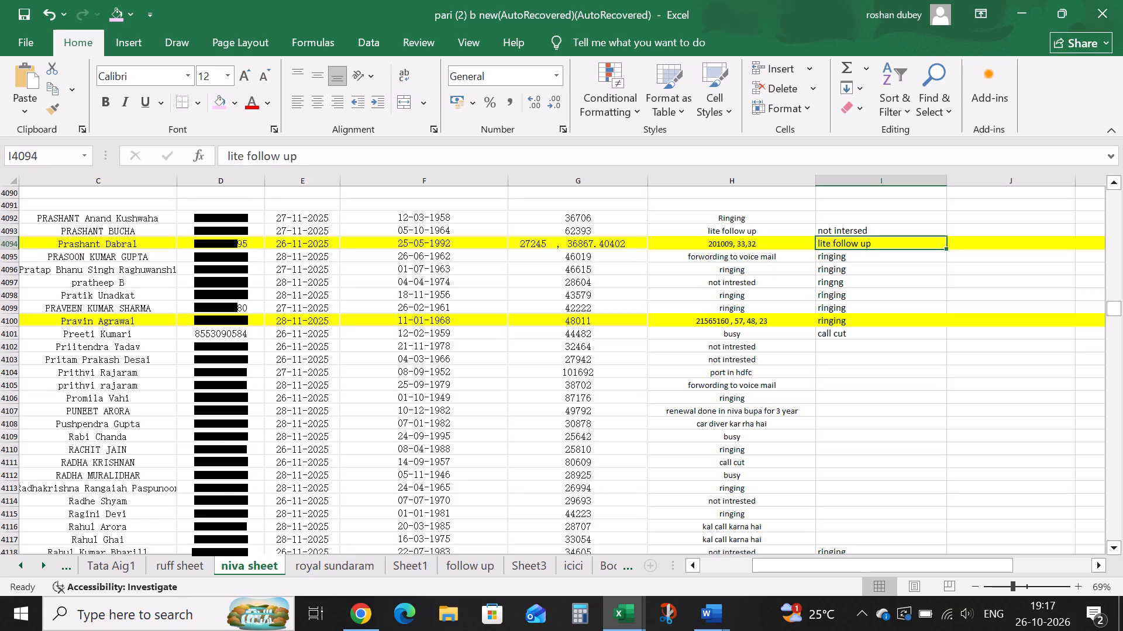
{"action": "key", "text": "Left"}
{"action": "key", "text": "Left"}
{"action": "key", "text": "Left"}
{"action": "key", "text": "Left"}
{"action": "key", "text": "Left"}
{"action": "key", "text": "Left"}
{"action": "key", "text": "Left"}
{"action": "key", "text": "Left"}
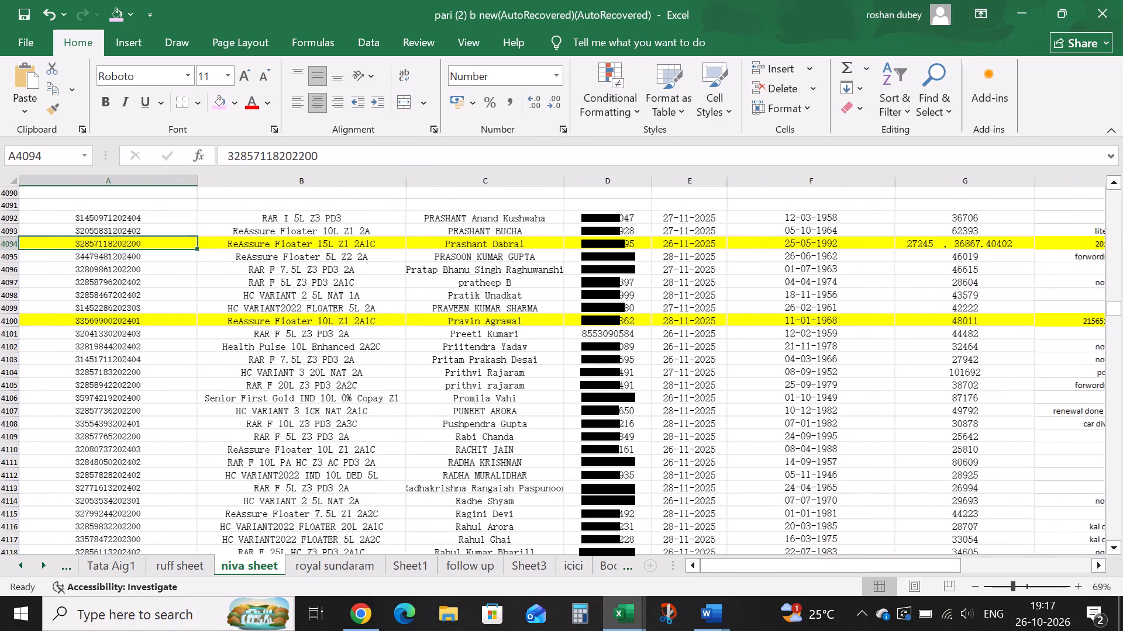
{"action": "key", "text": "Right"}
{"action": "key", "text": "Right"}
{"action": "key", "text": "Right"}
{"action": "key", "text": "Right"}
{"action": "key", "text": "Right"}
{"action": "key", "text": "Right"}
{"action": "key", "text": "Right"}
{"action": "key", "text": "Right"}
{"action": "key", "text": "Right"}
{"action": "key", "text": "Right"}
{"action": "key", "text": "Right"}
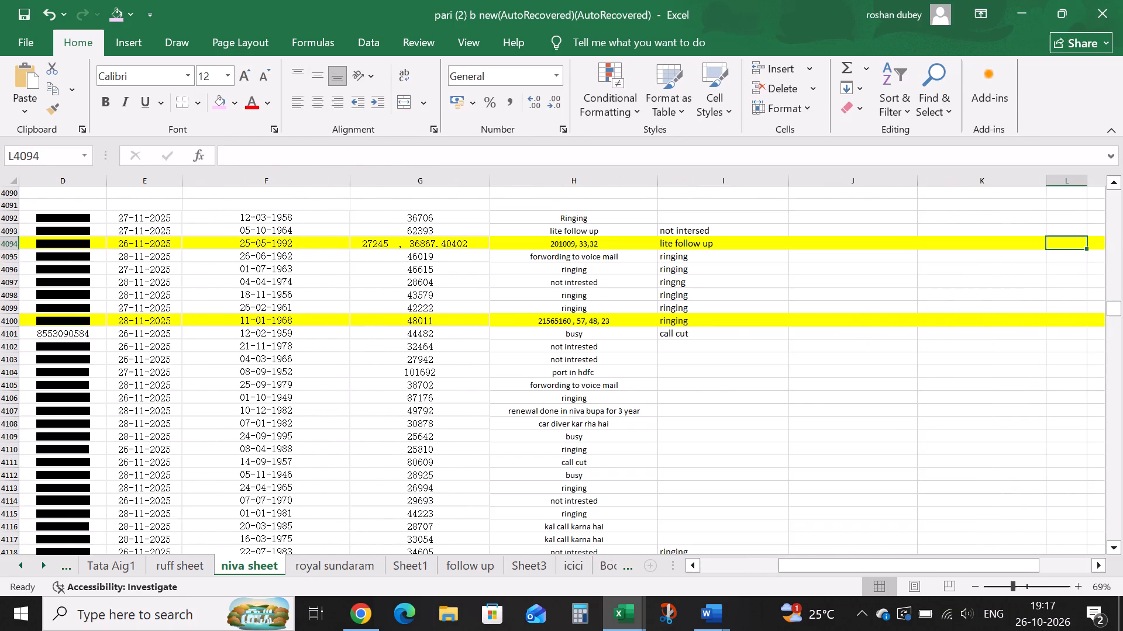
{"action": "key", "text": "Left"}
{"action": "key", "text": "Left"}
{"action": "key", "text": "Left"}
{"action": "key", "text": "Right"}
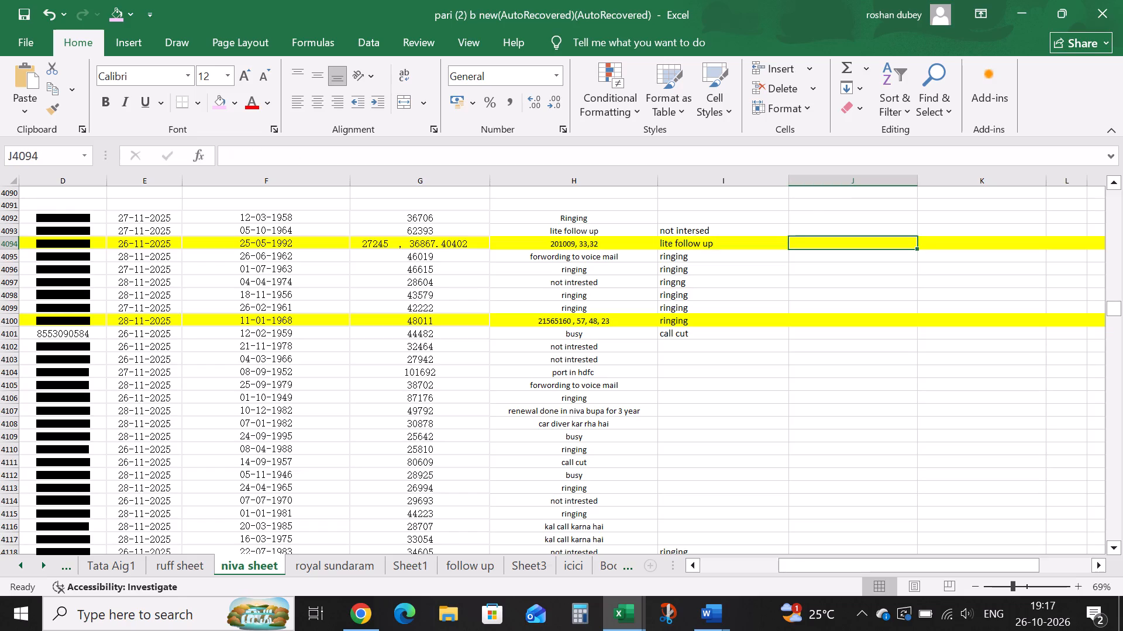
Save the pari (2) b new workbook and close it.
{"action": "key", "text": "ctrl+s"}
{"action": "key", "text": "ctrl+s"}
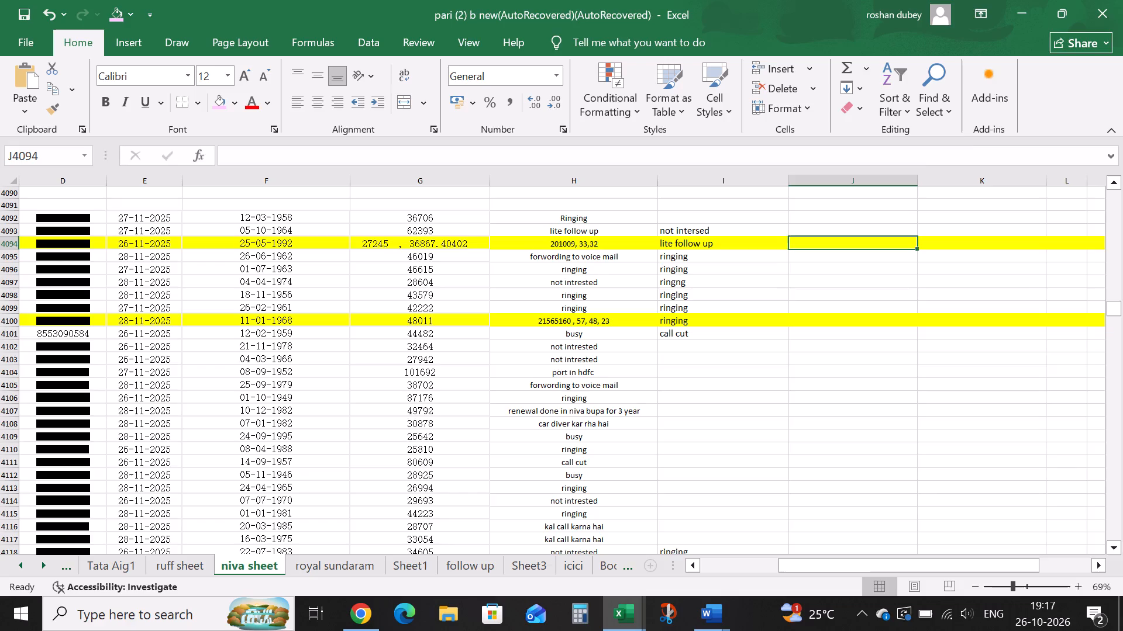
{"action": "left_click", "coordinate": [1101, 16]}
Close the roshan reliance 0810 (version 1) workbook without saving its changes.
{"action": "left_click", "coordinate": [969, 302]}
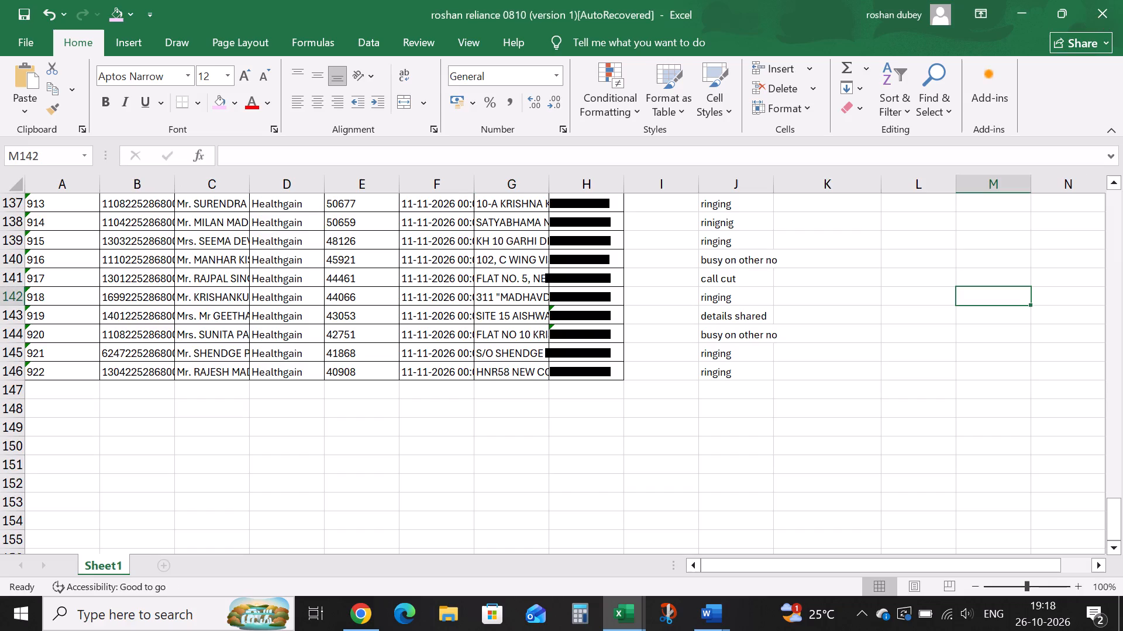
{"action": "key", "text": "ctrl+s"}
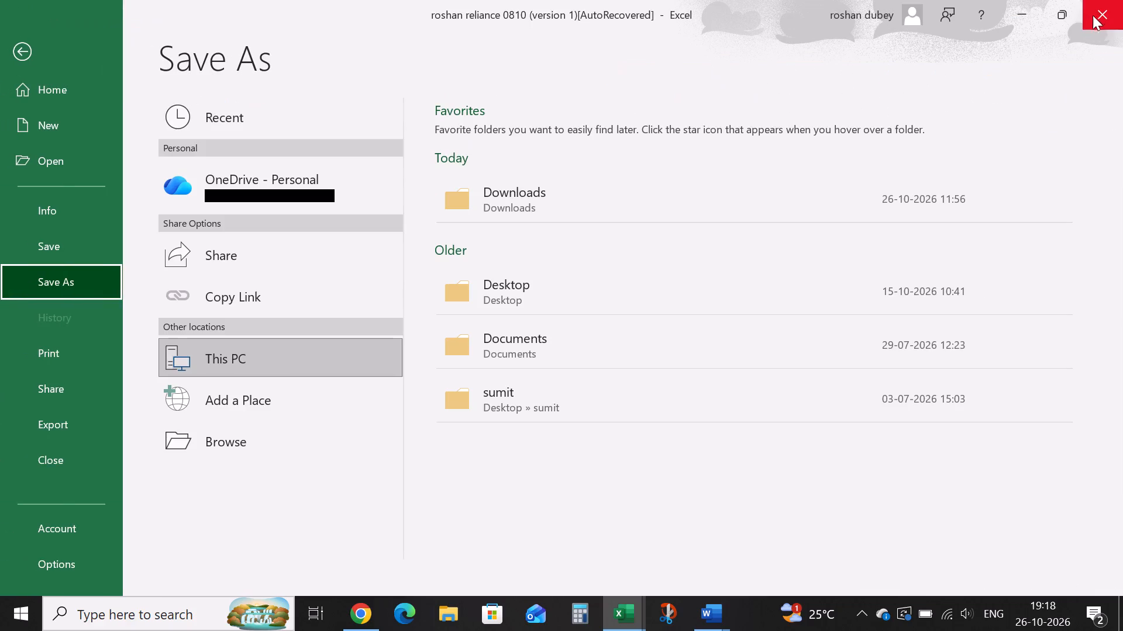
{"action": "left_click", "coordinate": [1096, 13]}
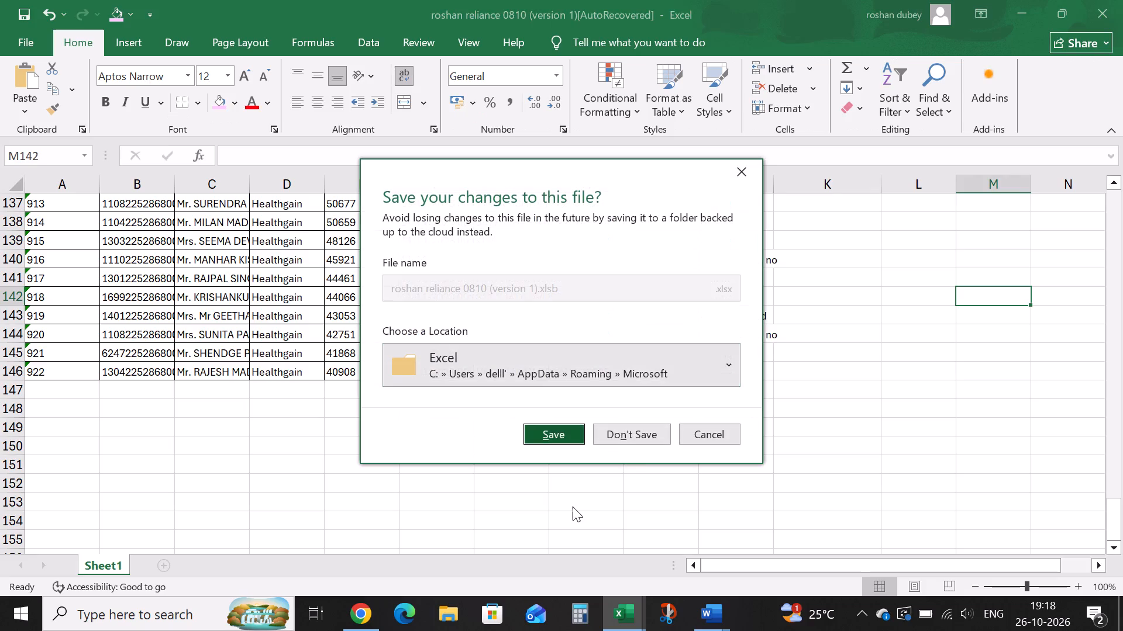
{"action": "left_click", "coordinate": [656, 435]}
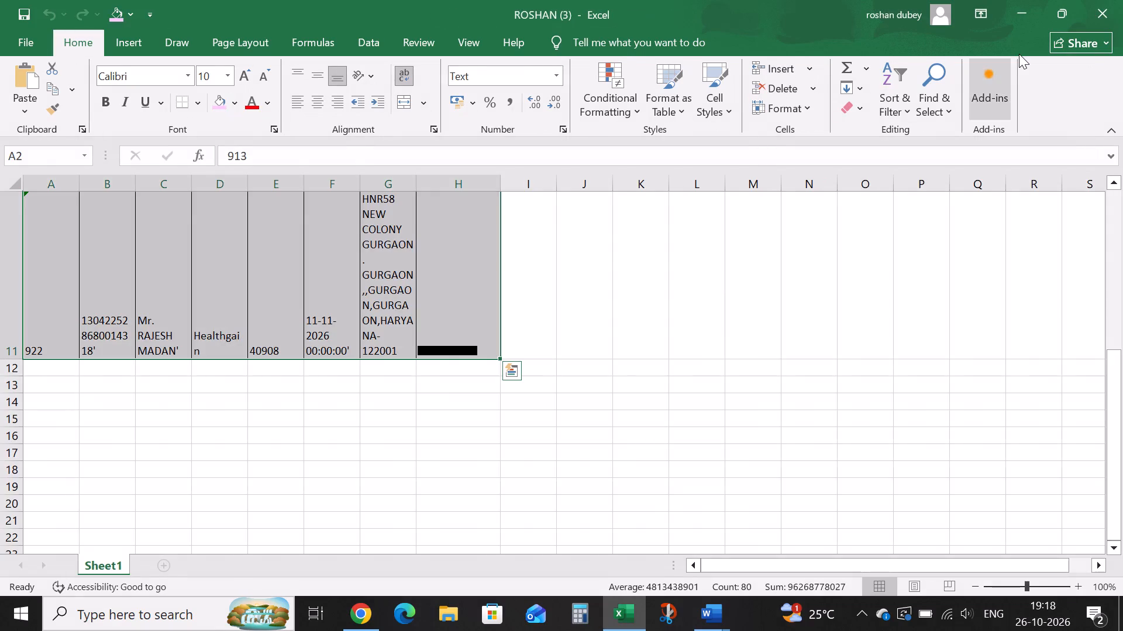
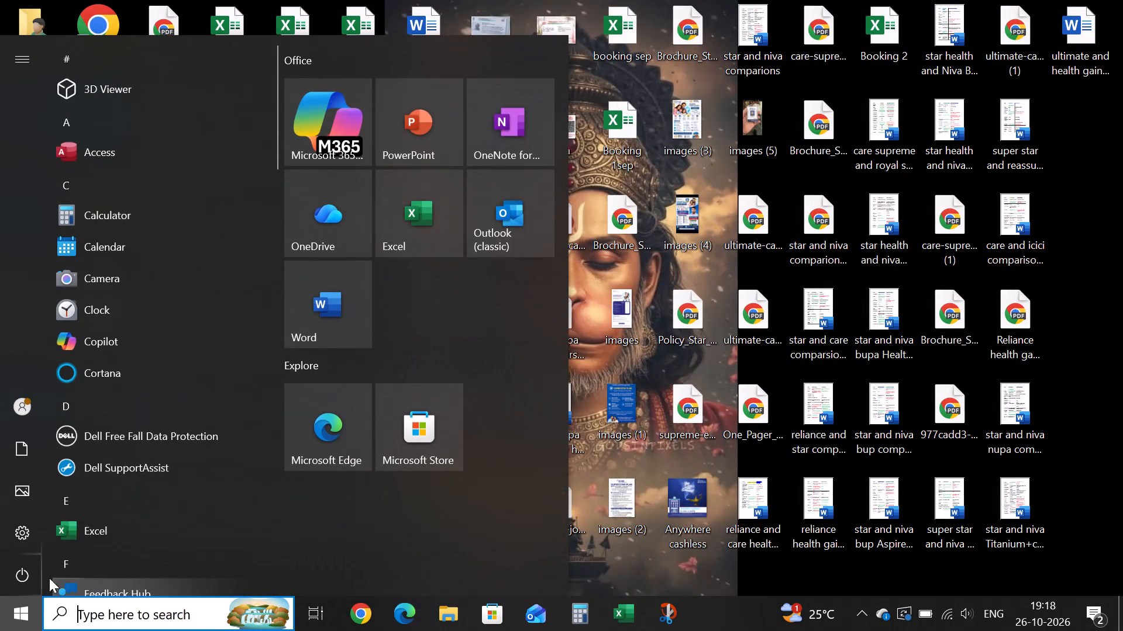
Bring up the Windows power options to shut down the computer.
{"action": "left_click", "coordinate": [34, 569]}
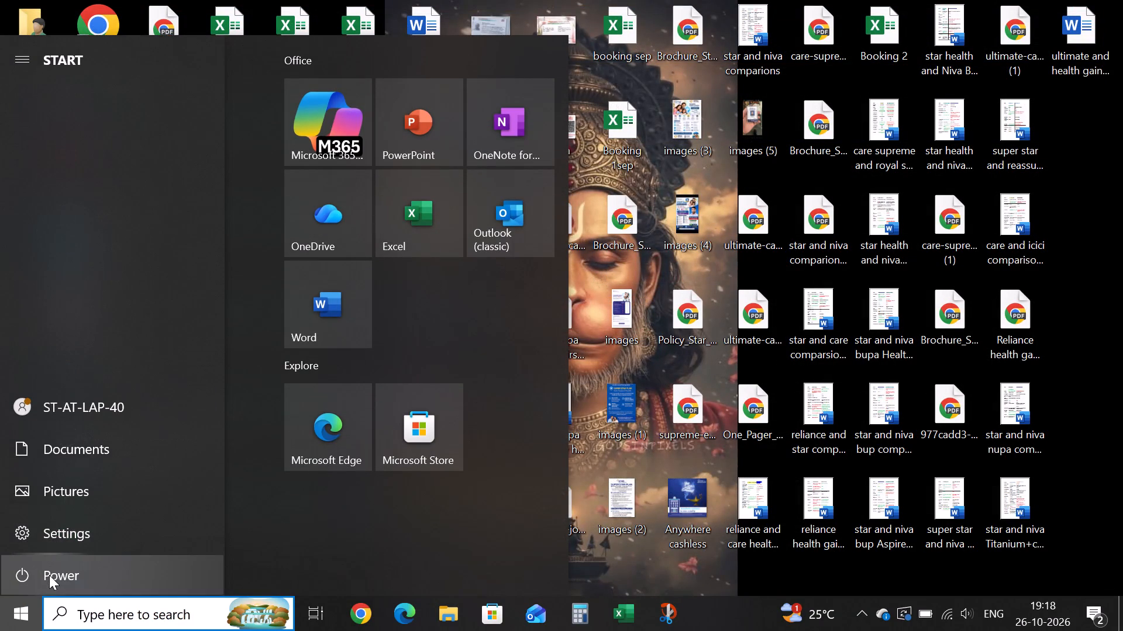
{"action": "left_click", "coordinate": [49, 574]}
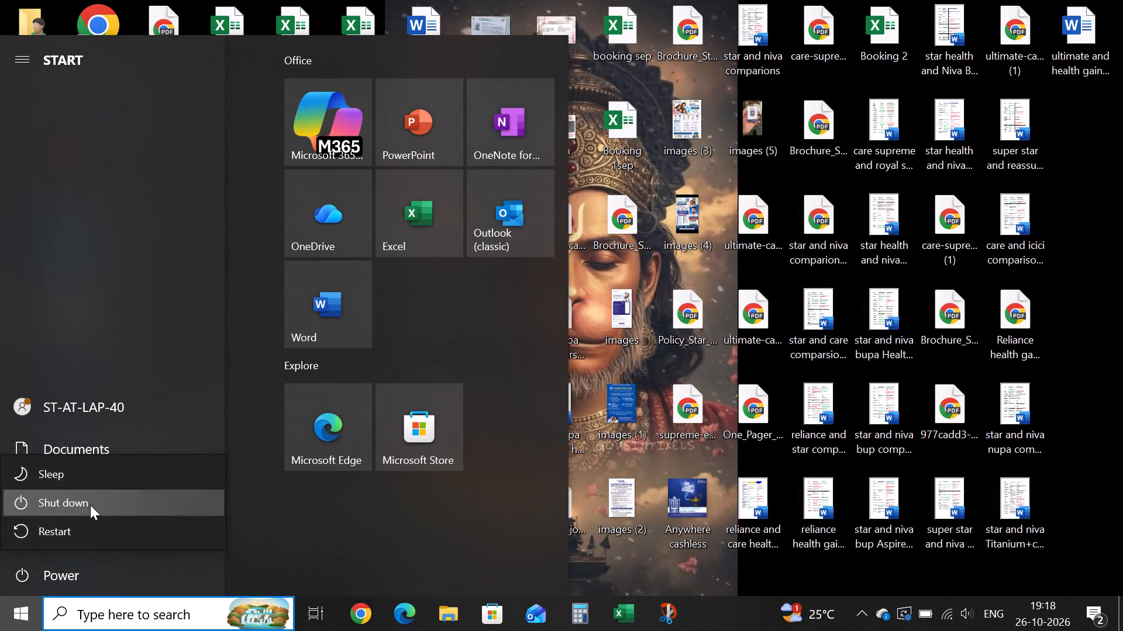